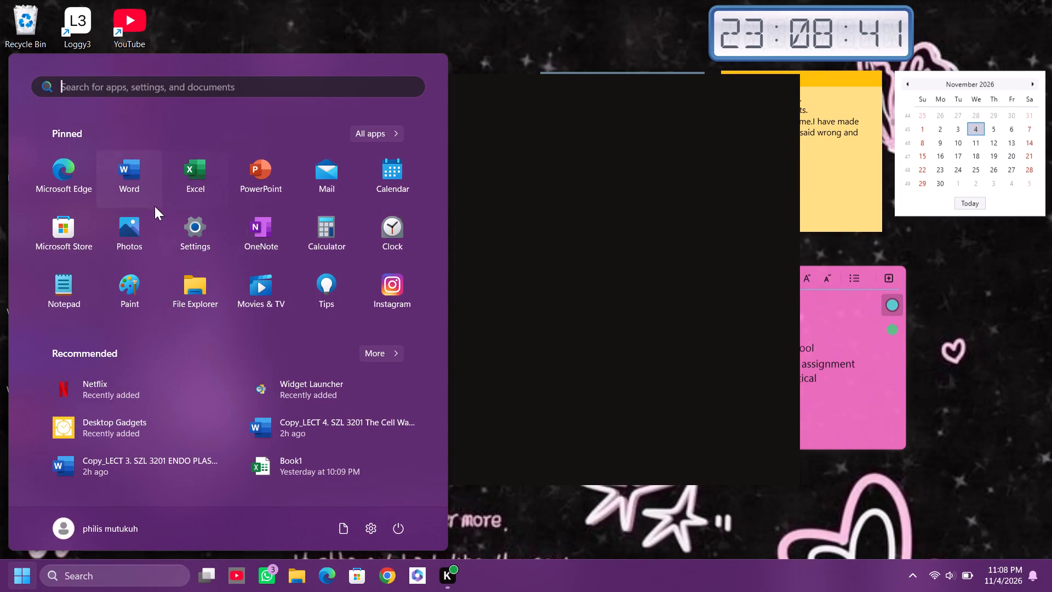
Find Publisher among all installed apps and launch it.
left_click(374, 131)
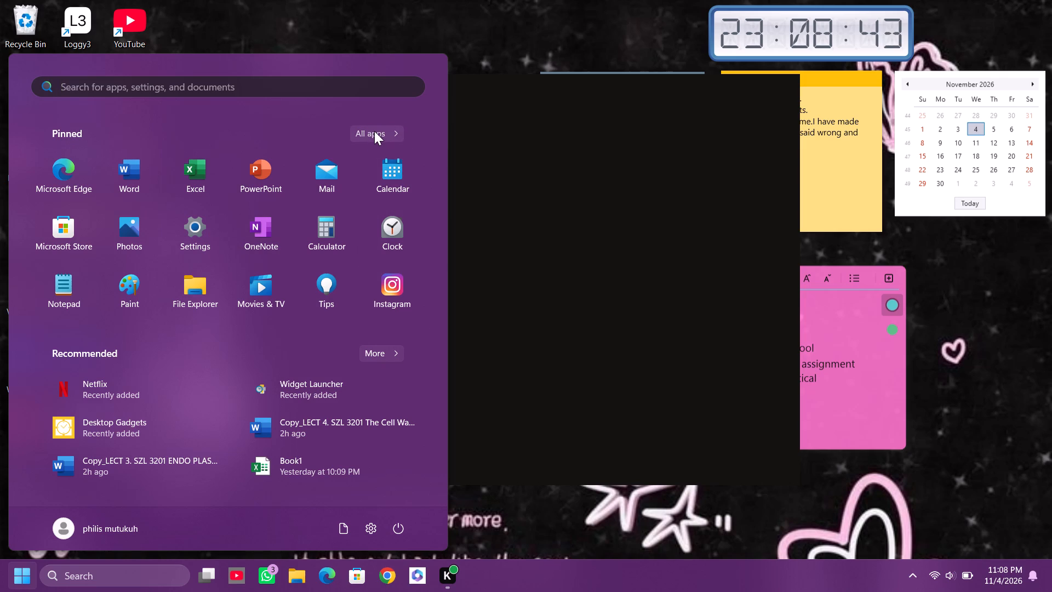
scroll(206, 344, "down", 1)
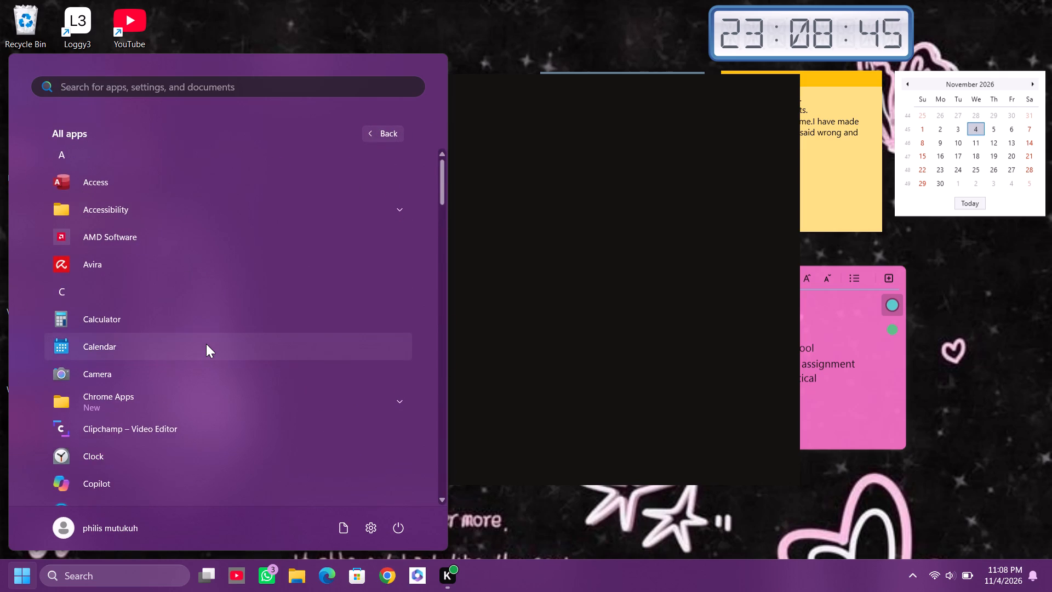
scroll(206, 344, "down", 8)
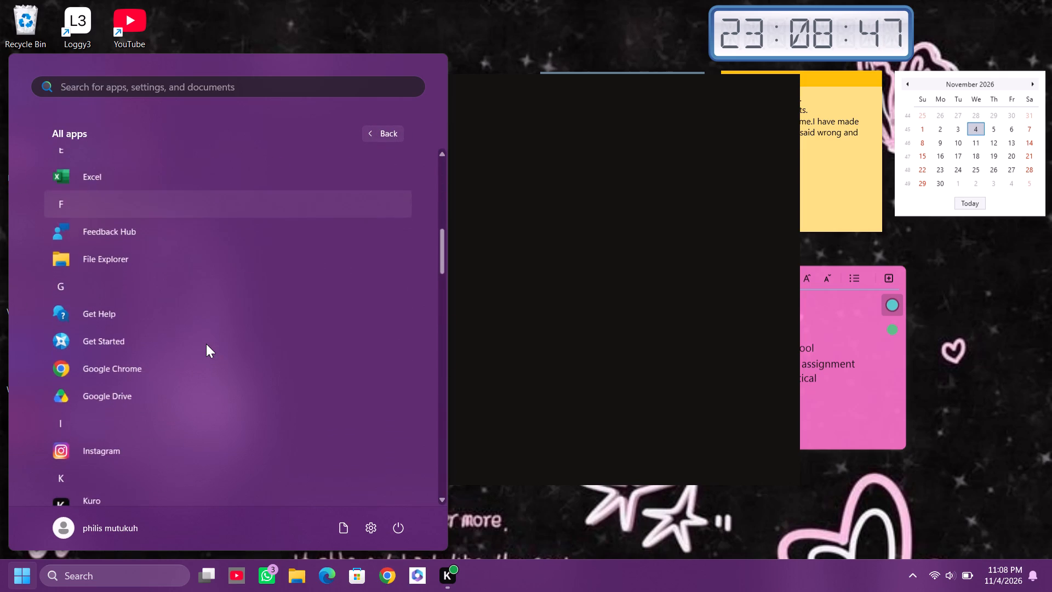
scroll(206, 344, "down", 7)
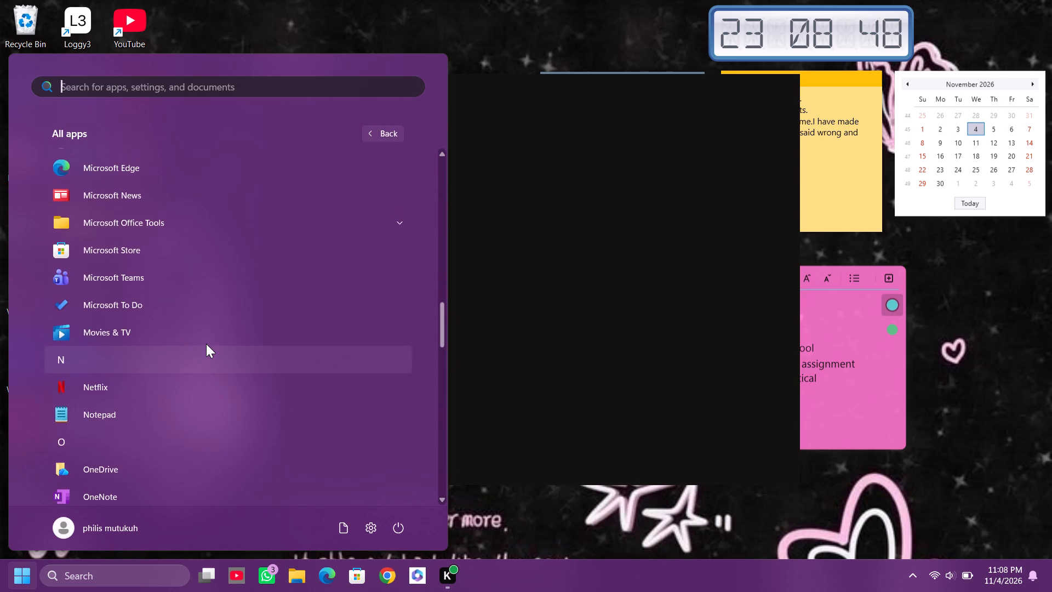
scroll(206, 344, "down", 3)
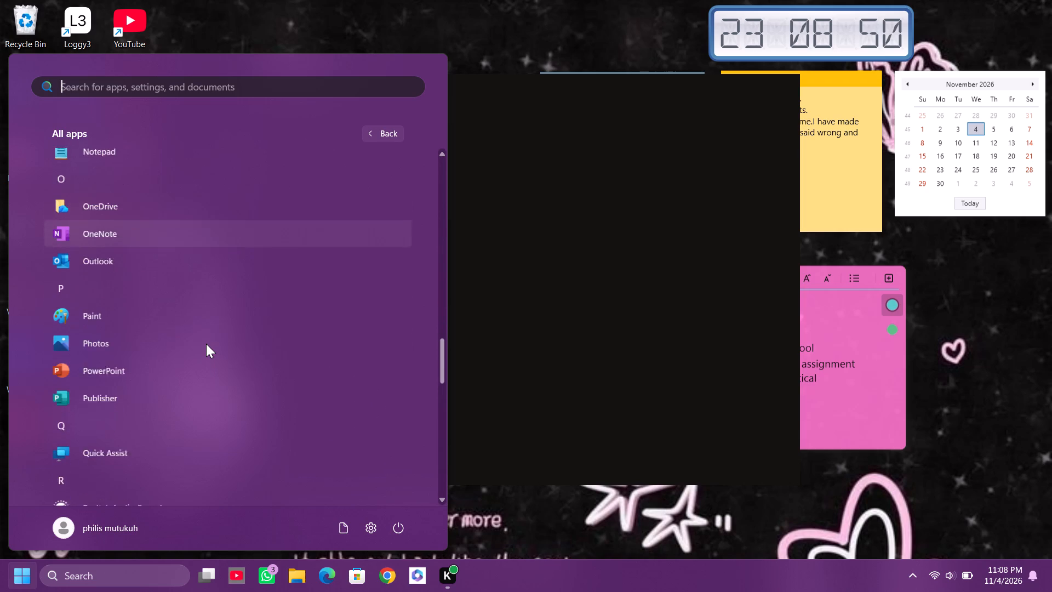
scroll(206, 344, "down", 1)
double_click(205, 345)
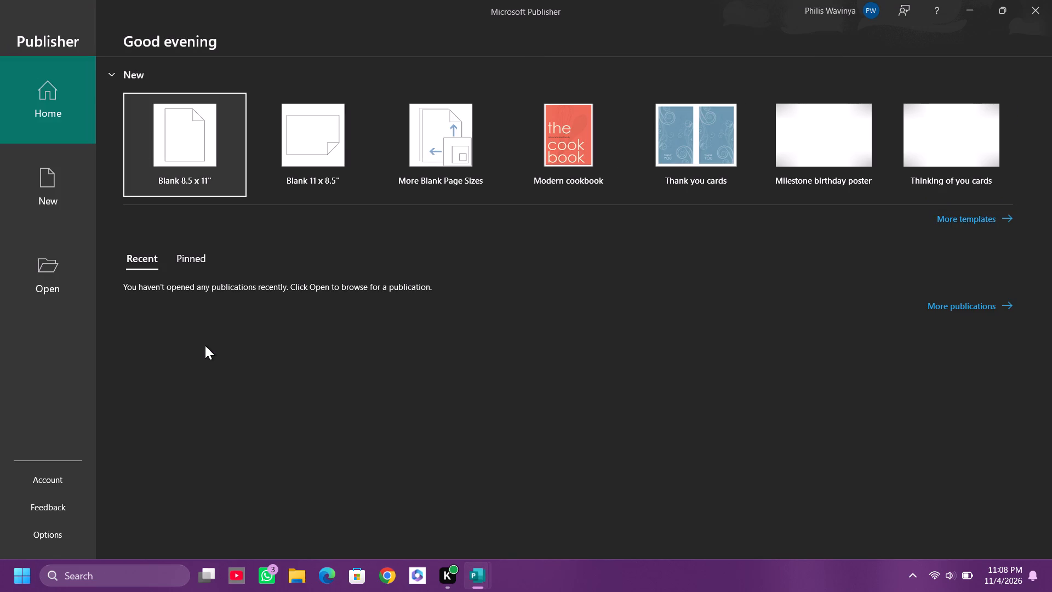
Create a new blank 8.5 x 11" publication.
left_click(186, 135)
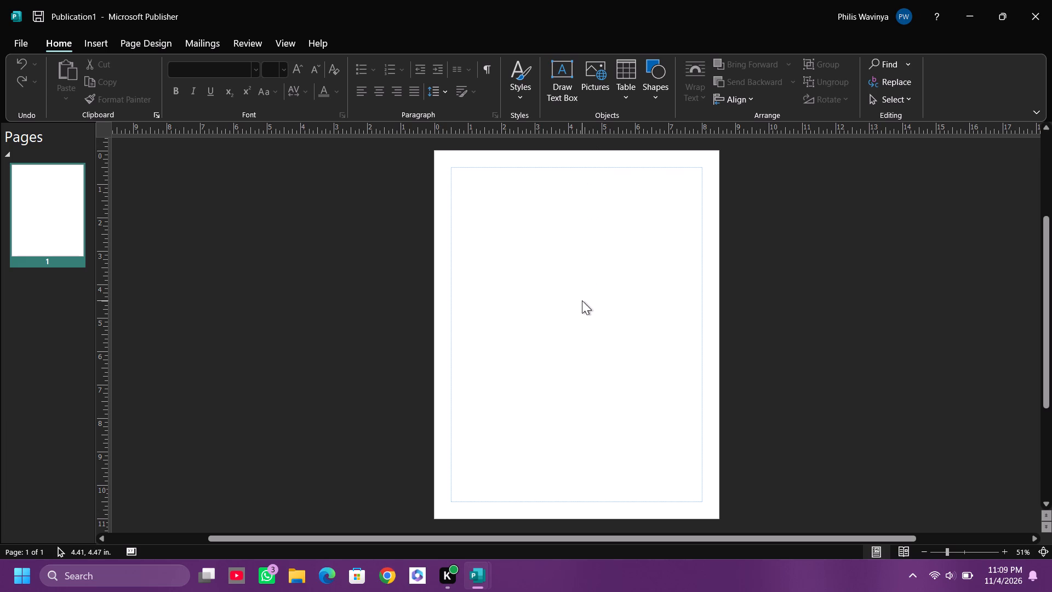
left_click(454, 187)
Draw a text box about 5.05 x 0.81 in near the top of the blank page.
left_click(553, 93)
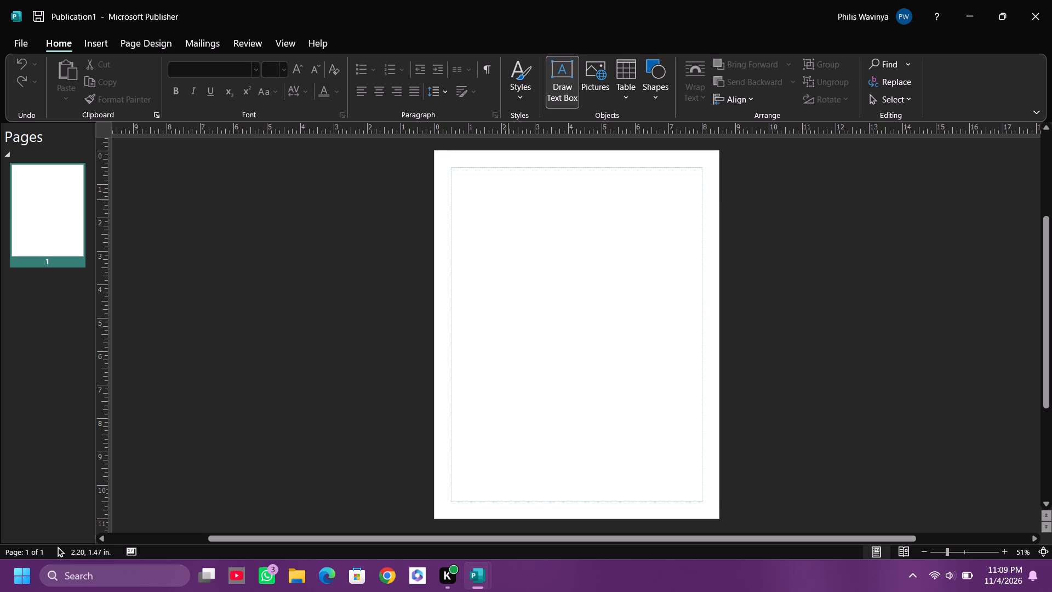
left_click_drag(506, 200, 480, 190)
left_click_drag(480, 190, 655, 164)
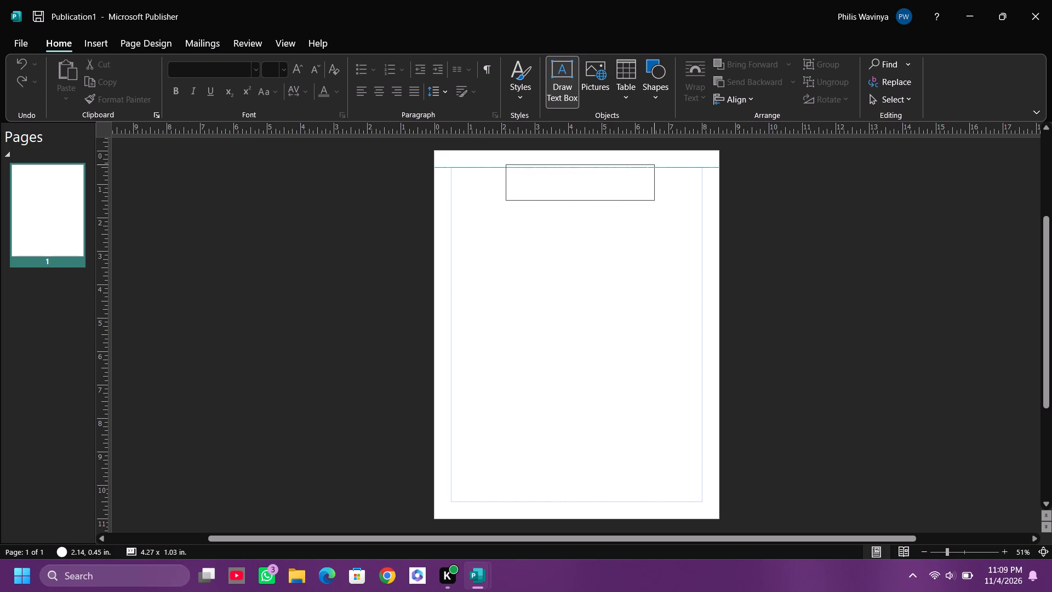
left_click_drag(655, 164, 674, 173)
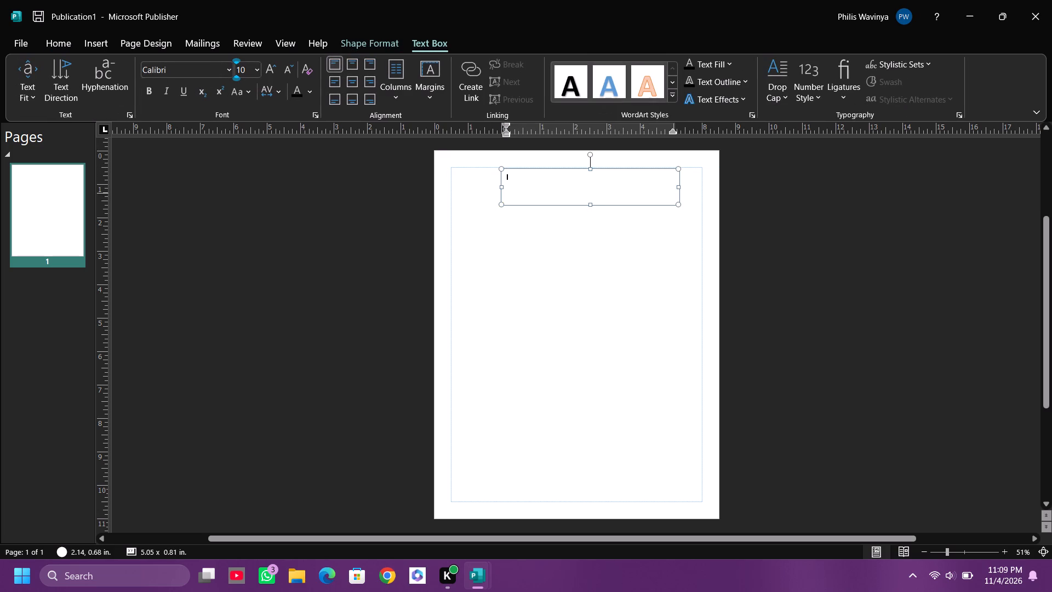
Widen the text box on both sides to about 6.98 in so it nearly spans the page margins.
left_click_drag(500, 186, 473, 204)
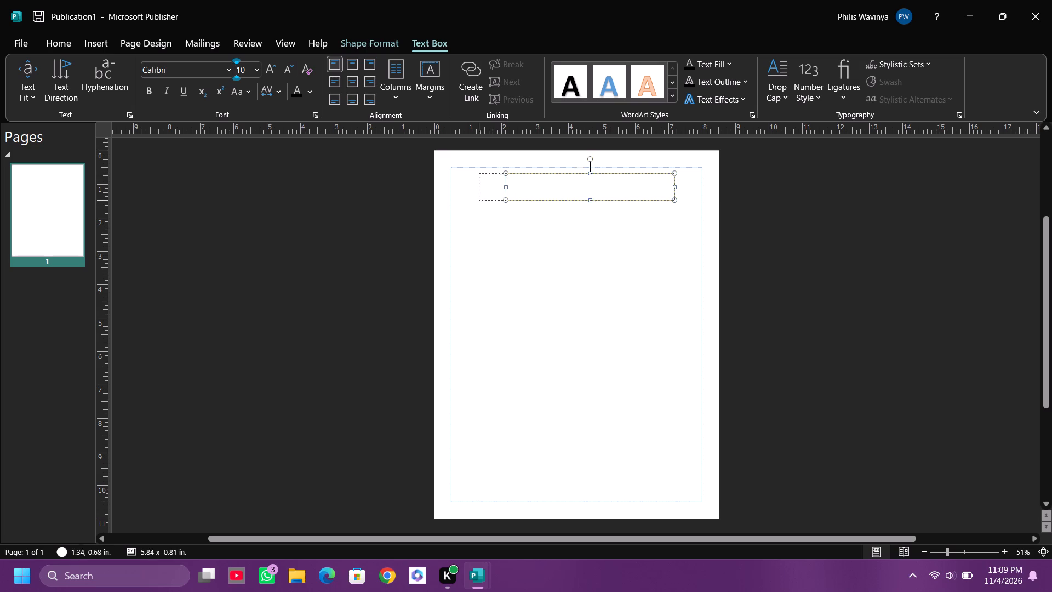
left_click_drag(473, 204, 458, 210)
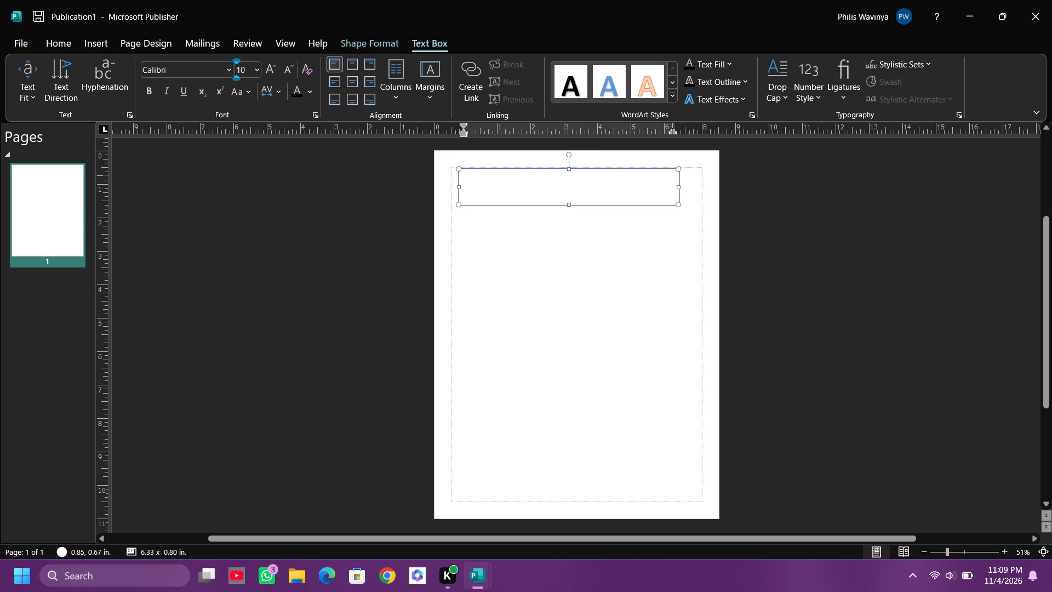
left_click_drag(677, 186, 699, 182)
Set the font size in the empty text box to 20.
key("s")
key("BackSpace")
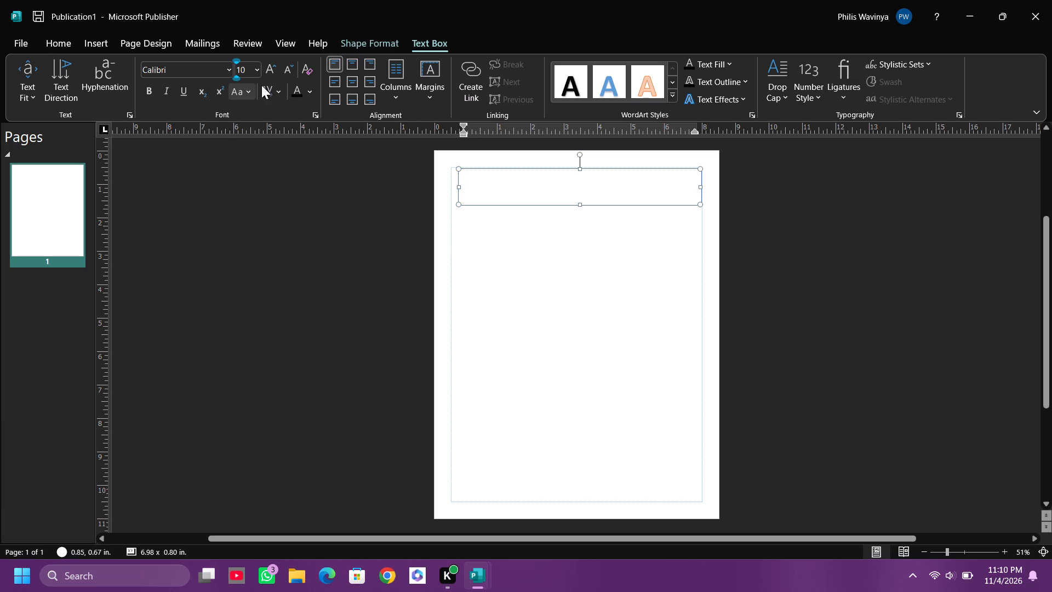
left_click(254, 68)
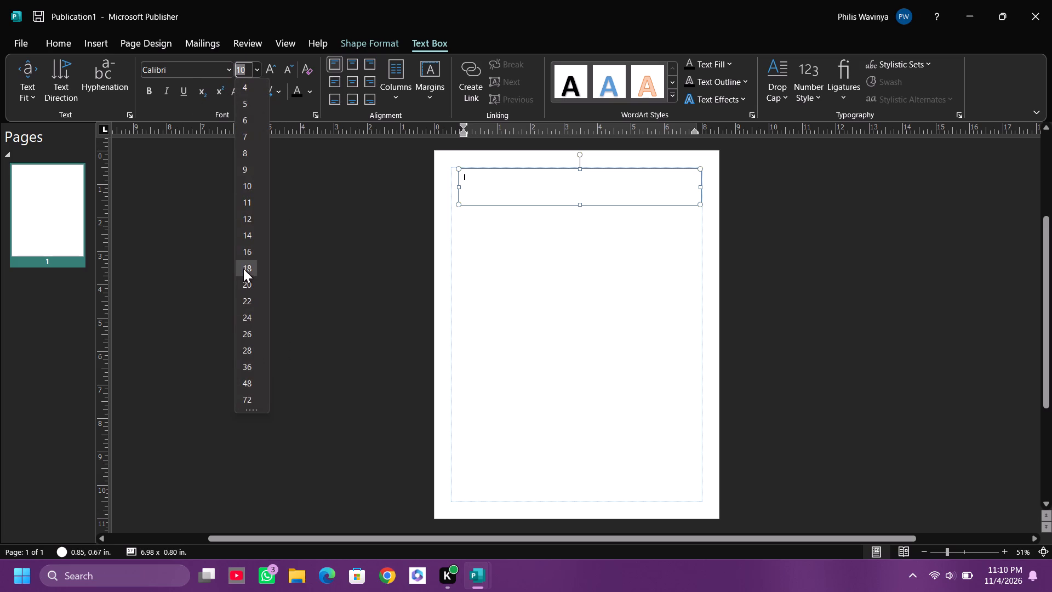
left_click(252, 282)
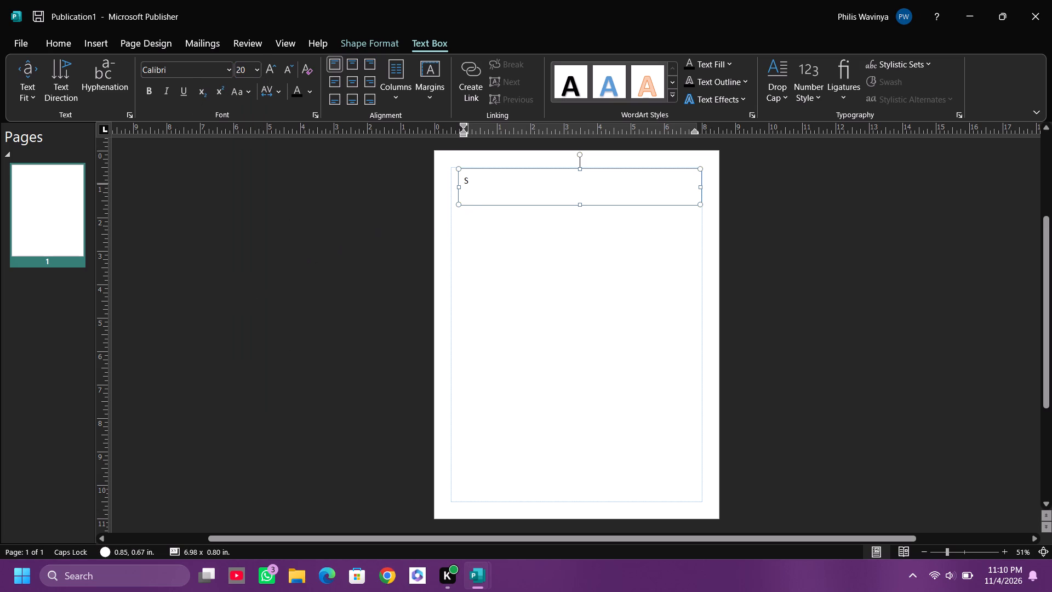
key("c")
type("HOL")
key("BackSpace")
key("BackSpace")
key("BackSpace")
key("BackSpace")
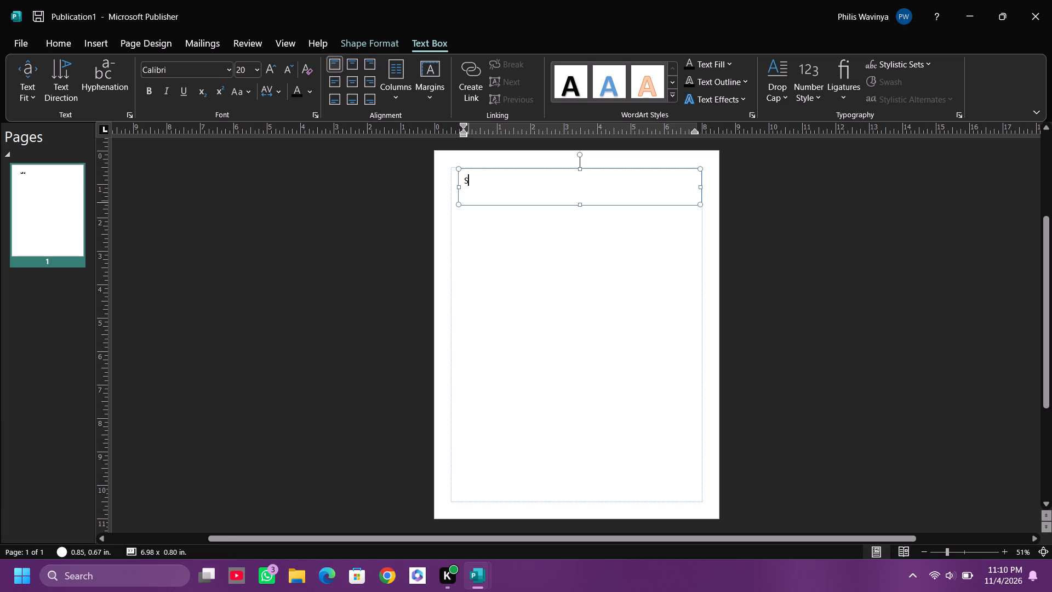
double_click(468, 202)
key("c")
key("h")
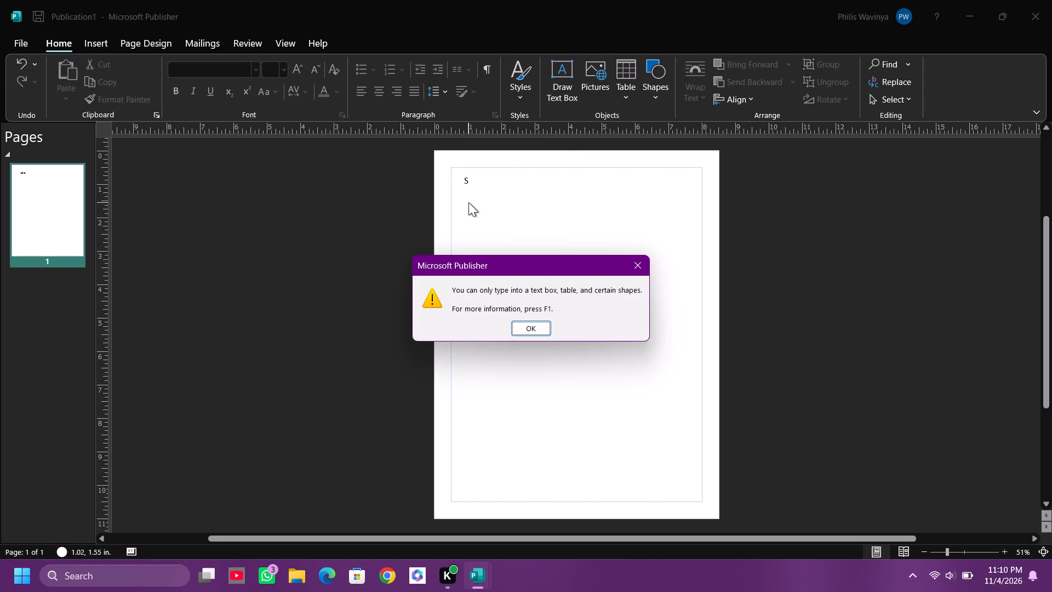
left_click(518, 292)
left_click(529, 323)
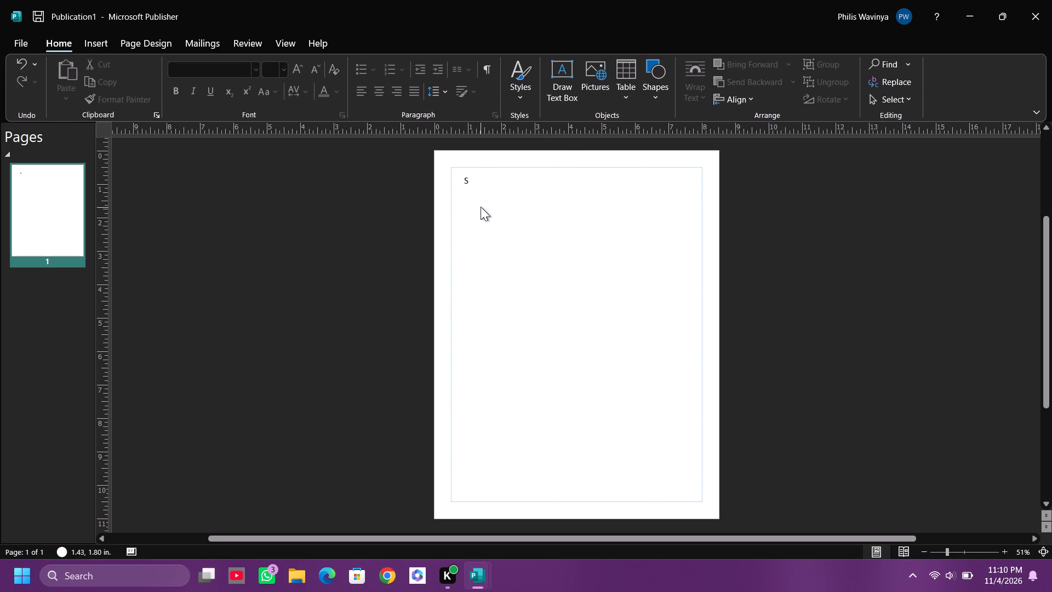
Complete the heading text in the top text box as "School Environmental Awareness Day".
left_click(474, 192)
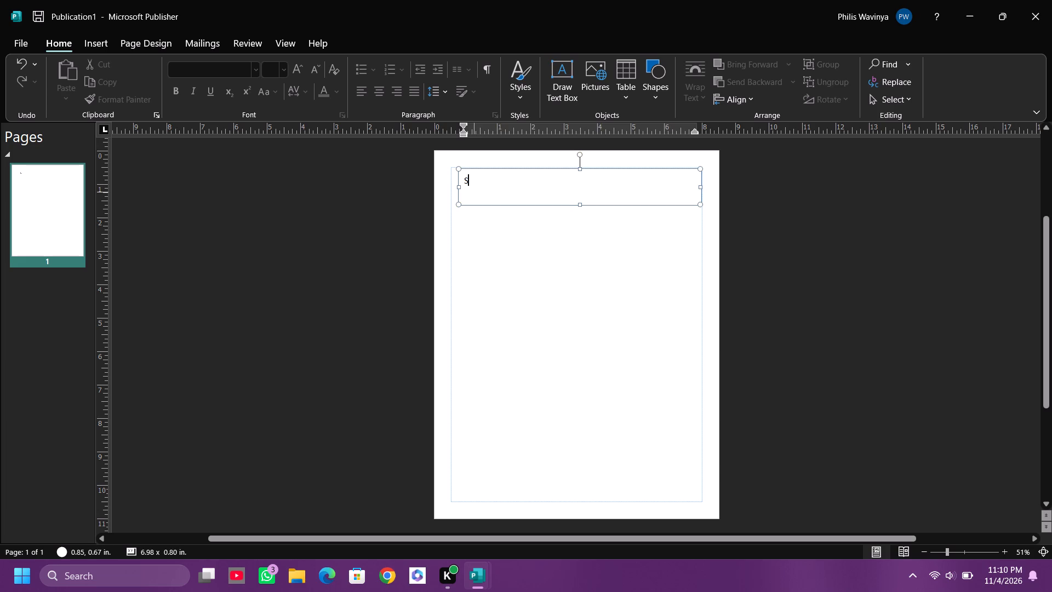
key("c")
key("h")
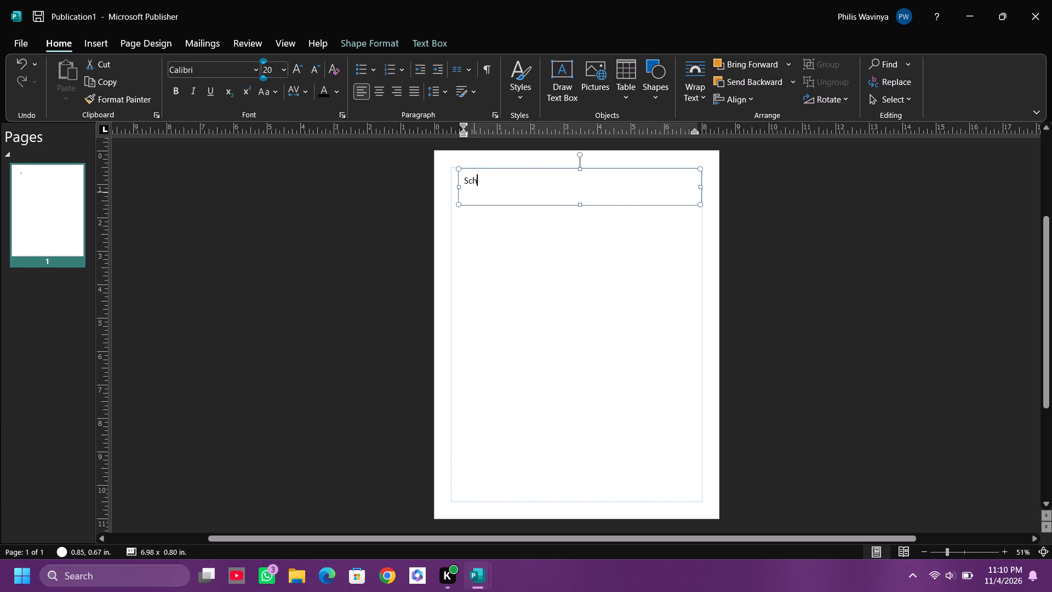
type("ool")
key("space")
key("e")
key("BackSpace")
key("e")
key("n")
type("vir")
type("onmental")
key("space")
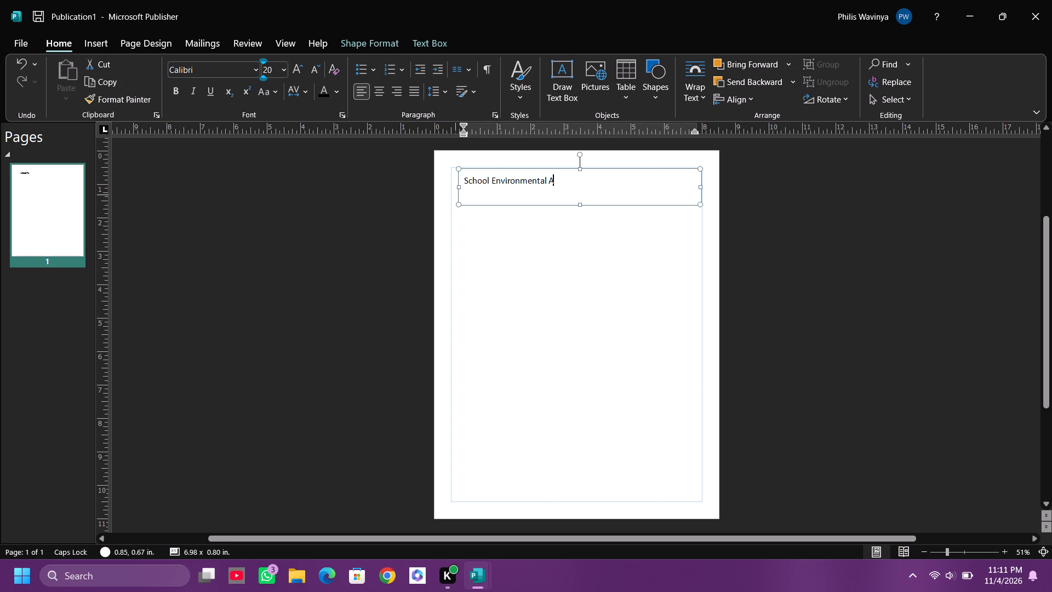
type("ware")
key("n")
type("ess")
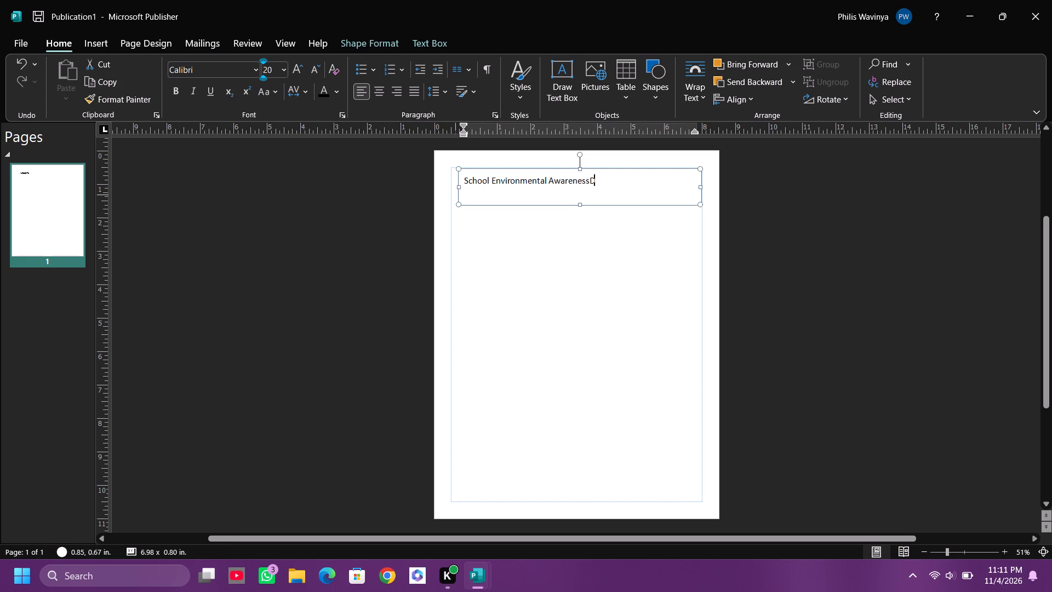
key("BackSpace")
key("space")
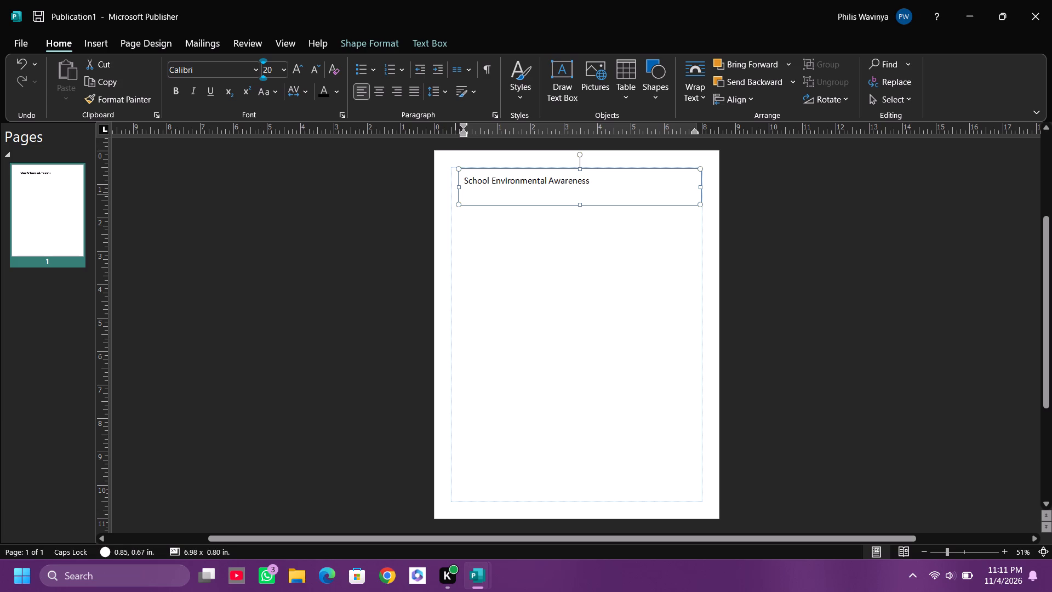
key("a")
key("y")
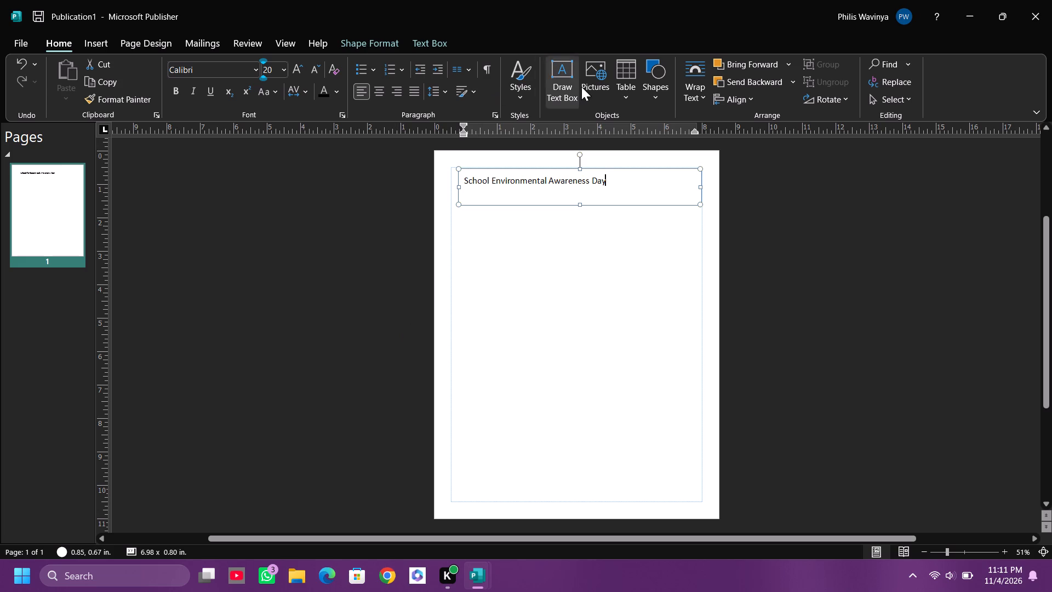
Draw a second text box about 3.25 x 0.36 in just below the heading.
left_click(563, 78)
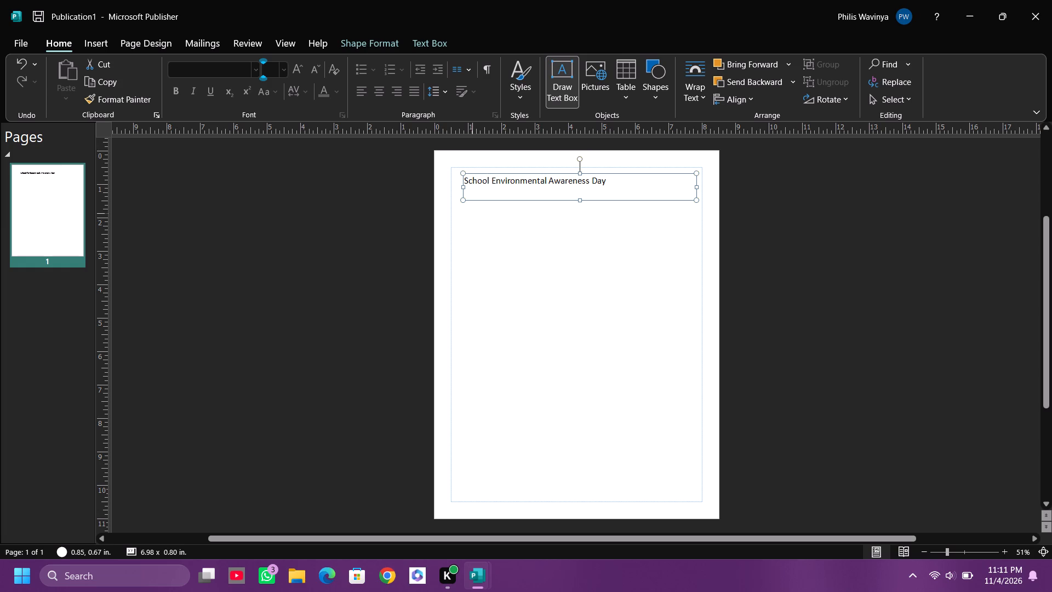
left_click_drag(472, 213, 523, 232)
left_click_drag(523, 232, 581, 225)
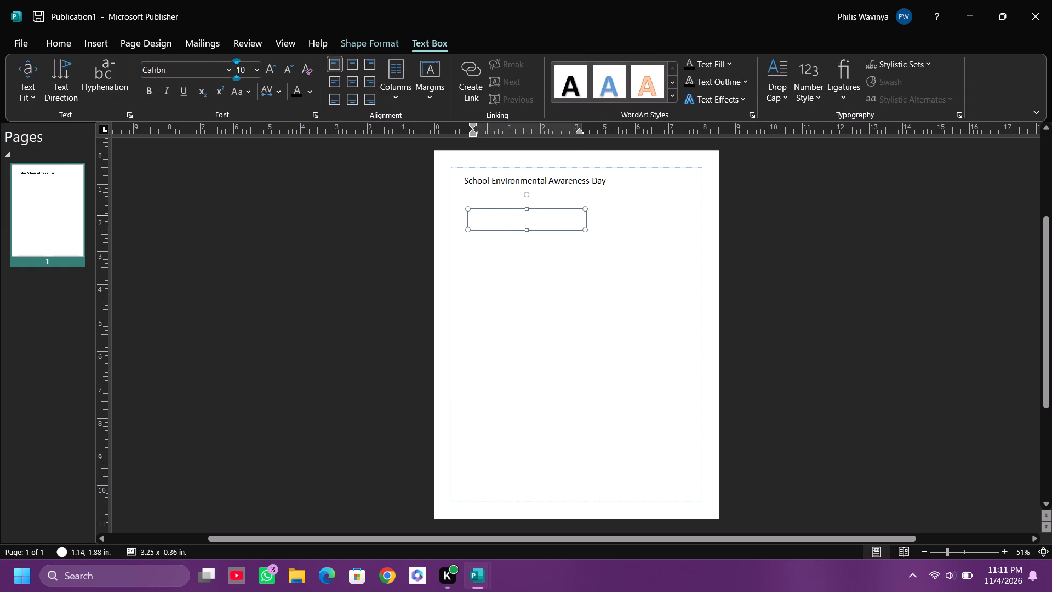
Enter the date "20 November 2026" at font size 16 in the new text box below the heading.
key("2")
key("BackSpace")
left_click(254, 67)
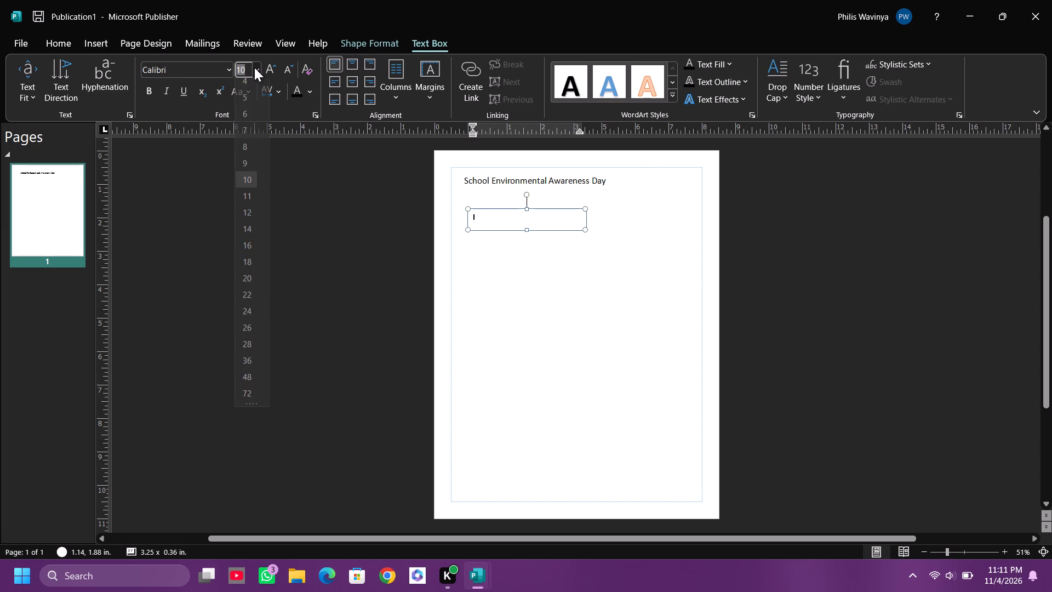
left_click(254, 252)
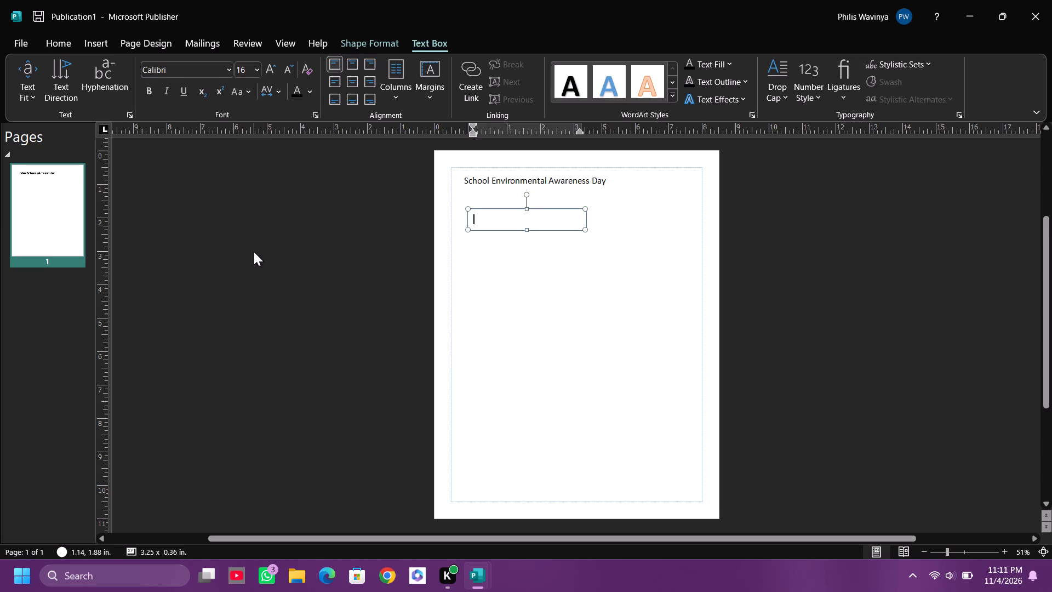
type("20")
key("space")
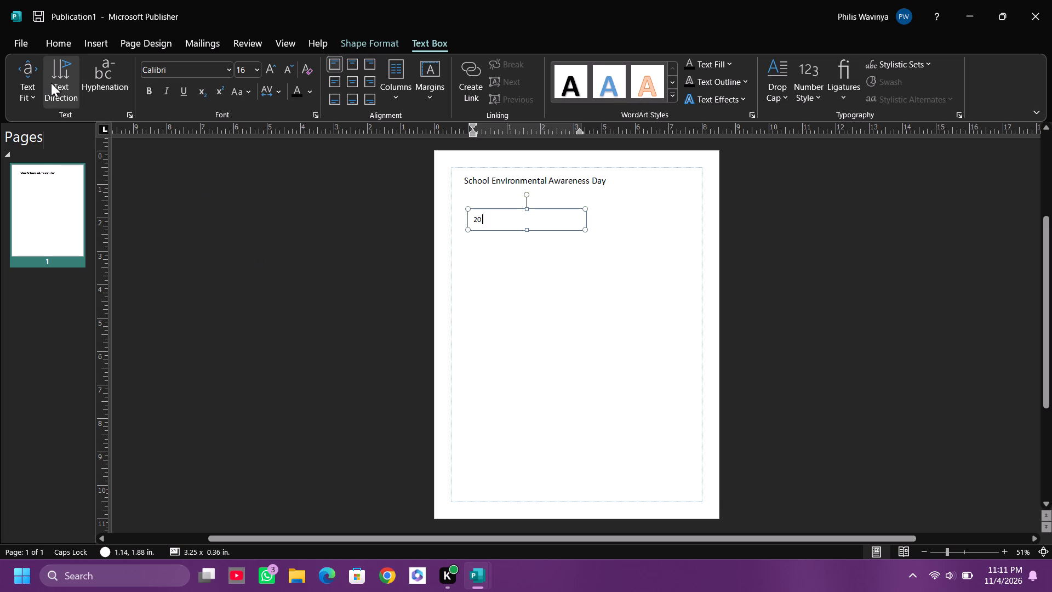
key("n")
key("o")
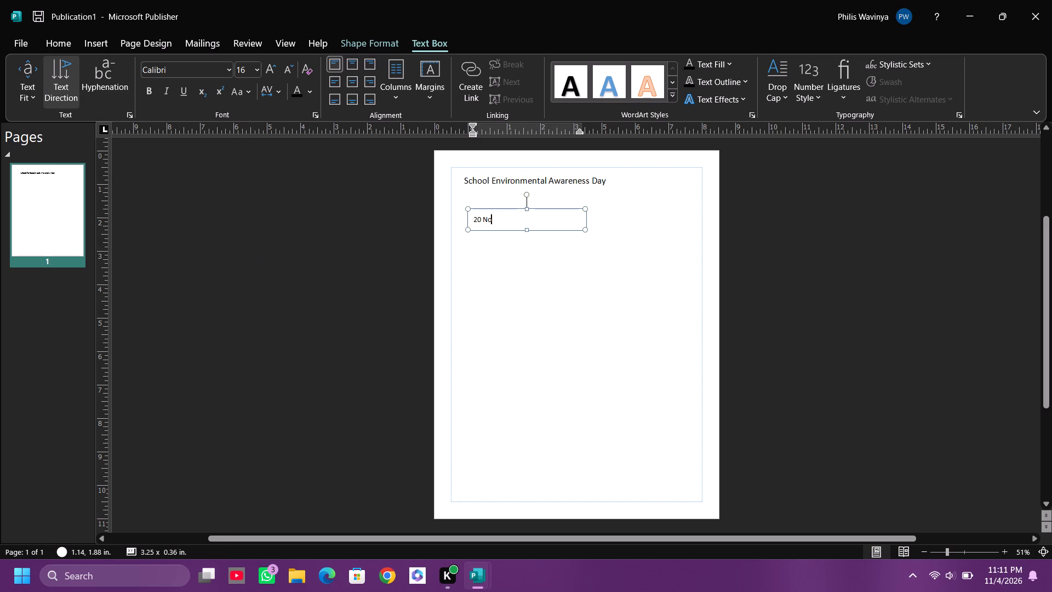
type("vemb")
type("er")
key("space")
type("202")
key("6")
Enlarge the date text box downward to about 3.36 x 2.30 in.
left_click_drag(468, 227, 465, 292)
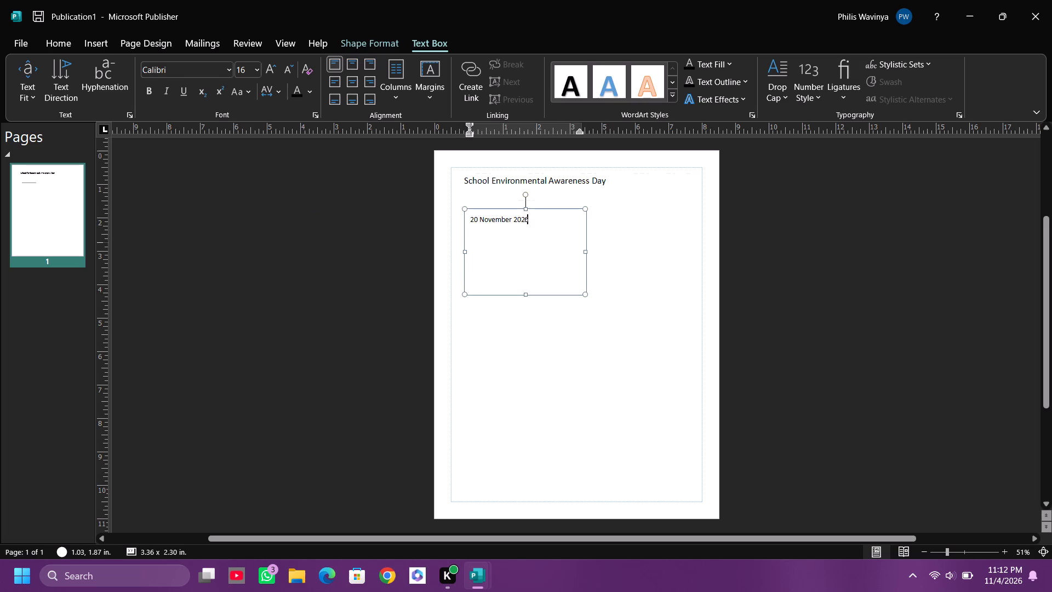
left_click(471, 243)
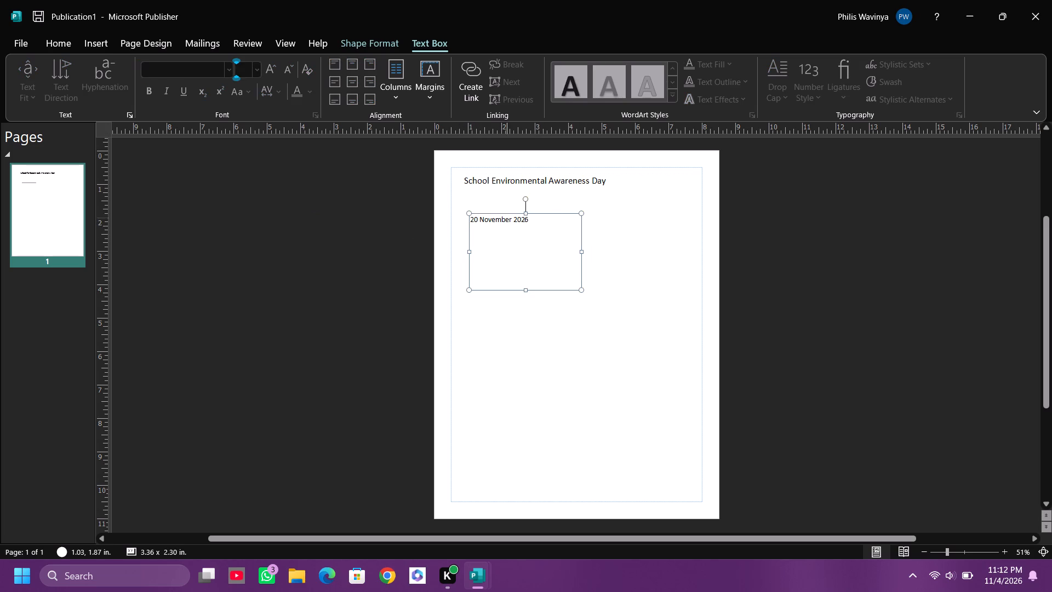
Add a second line reading "Venue:School Compound" under the date.
left_click(534, 221)
key("Return")
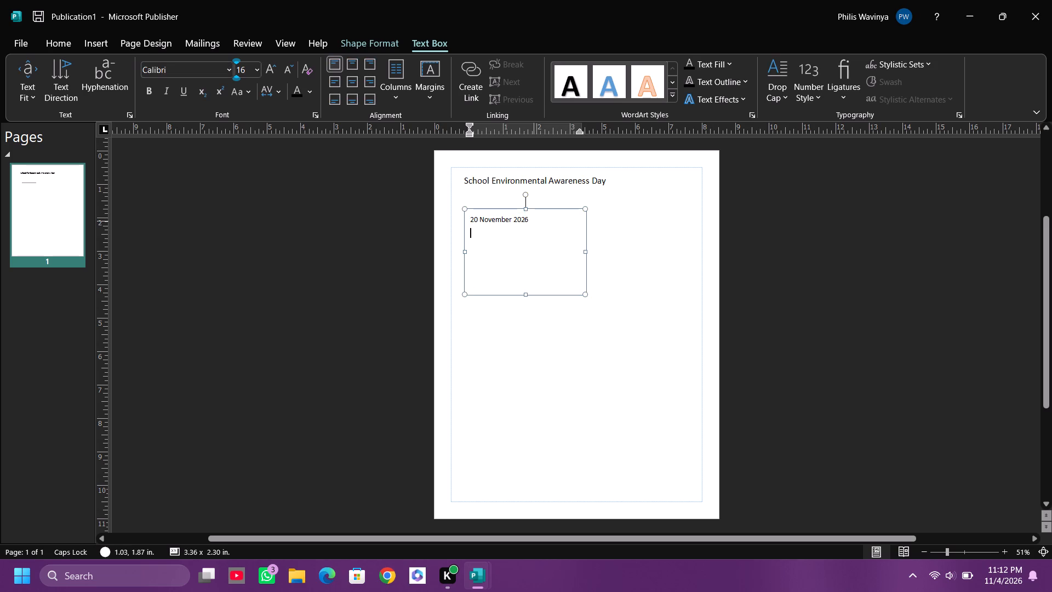
type("nue")
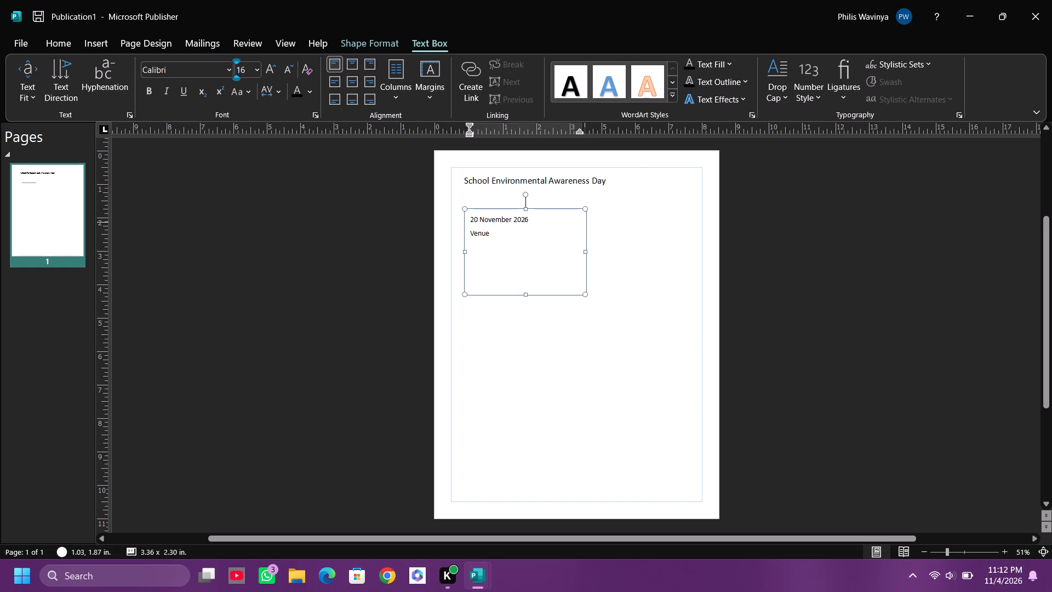
key("shift+colon")
key("s")
key("BackSpace")
key("c")
type("hool")
key("space")
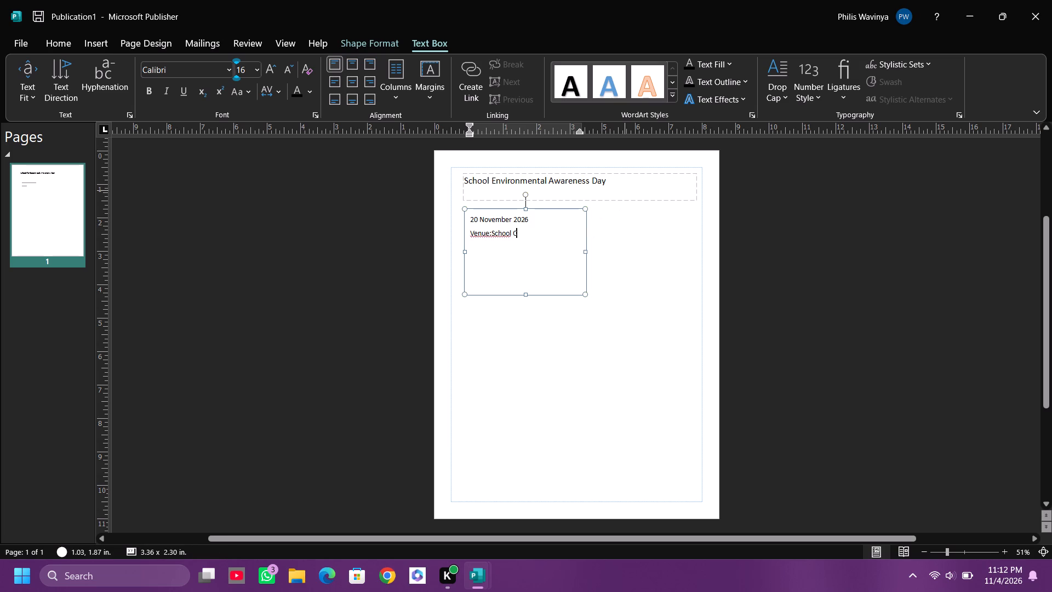
type("ompound")
Add a third line beginning "Activities:Tree planting, waste" under the venue line in the event details text box.
key("Return")
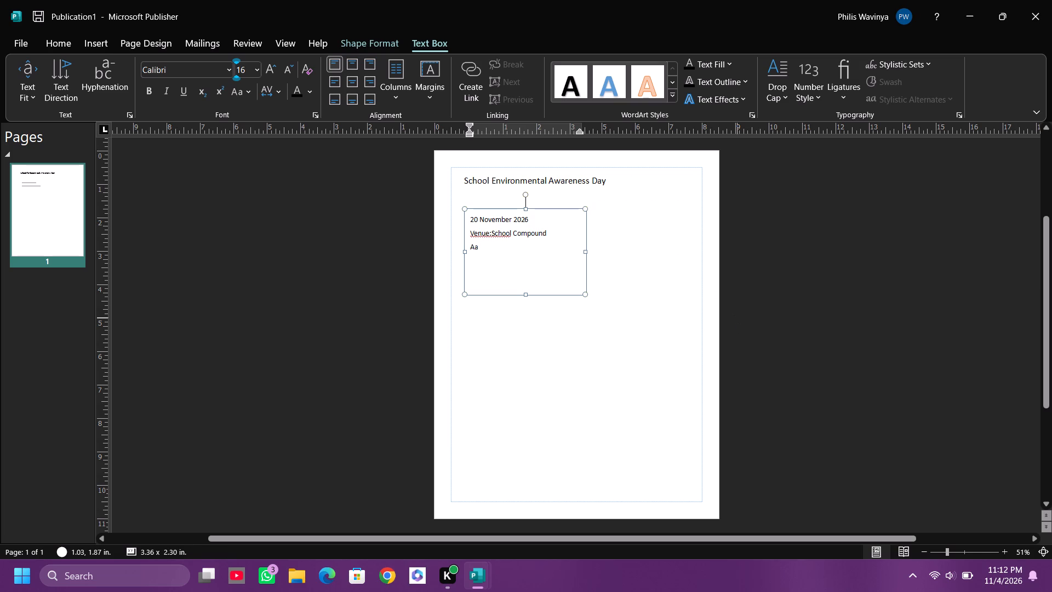
key("BackSpace")
type("ctivities")
key("shift+colon")
type("ree")
key("space")
key("space")
type("pl")
type("nting")
key("space")
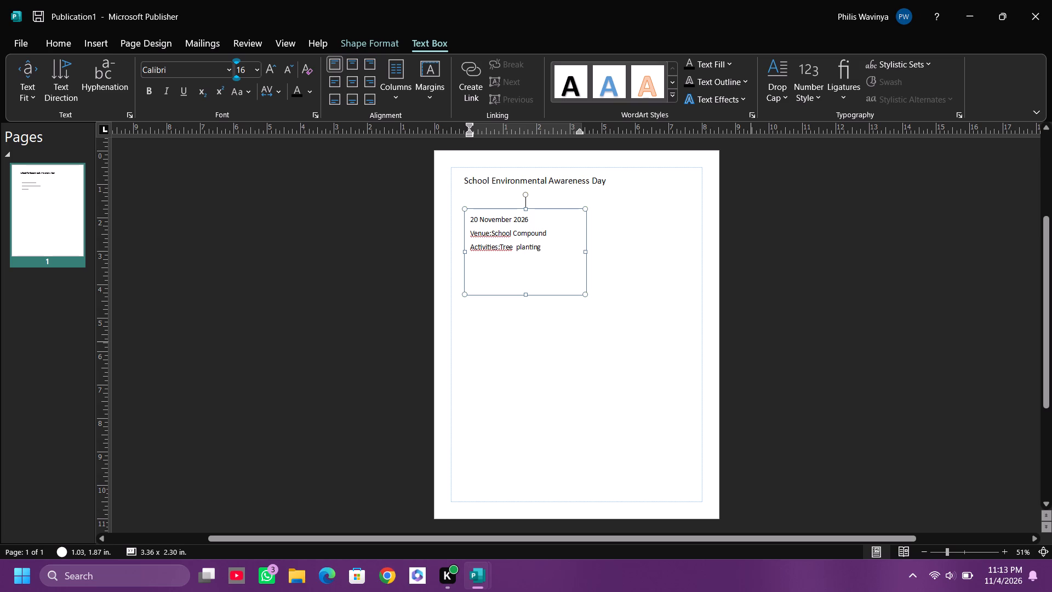
key("BackSpace")
type(",")
key("space")
type("waste")
key("space")
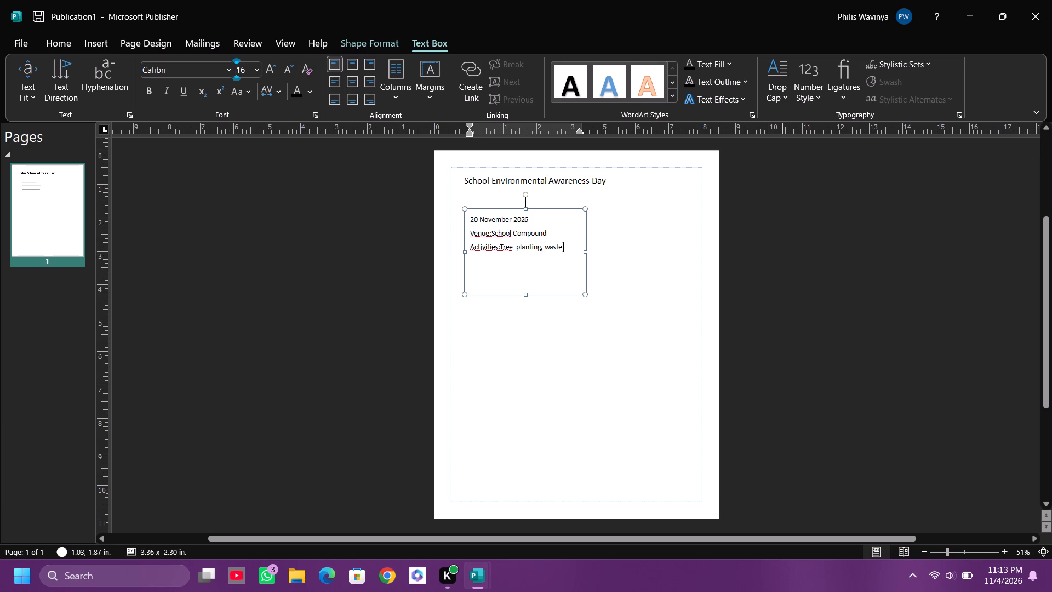
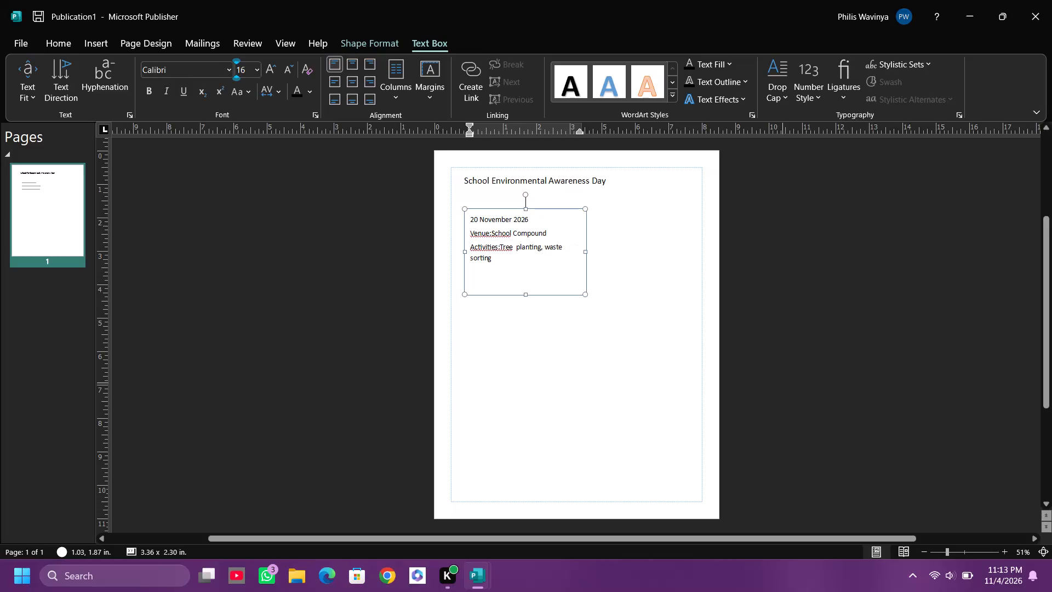
Complete the activities line by adding the word "workshop" after "sorting".
key("space")
type("wor")
key("k")
type("shop")
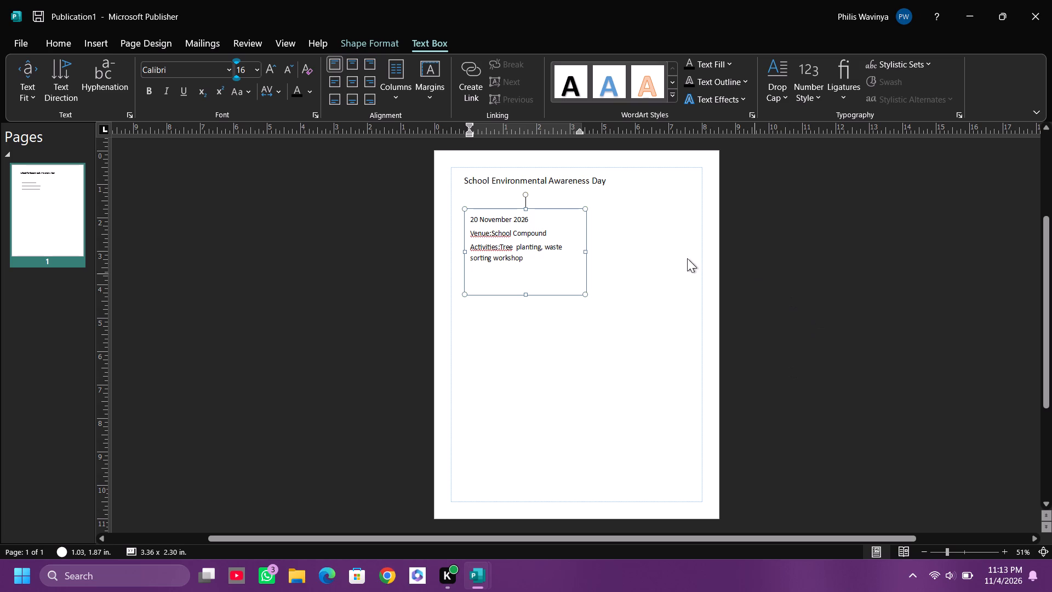
Insert a space before the colon in the "Activities" and "Venue" lines of the event details.
left_click(502, 250)
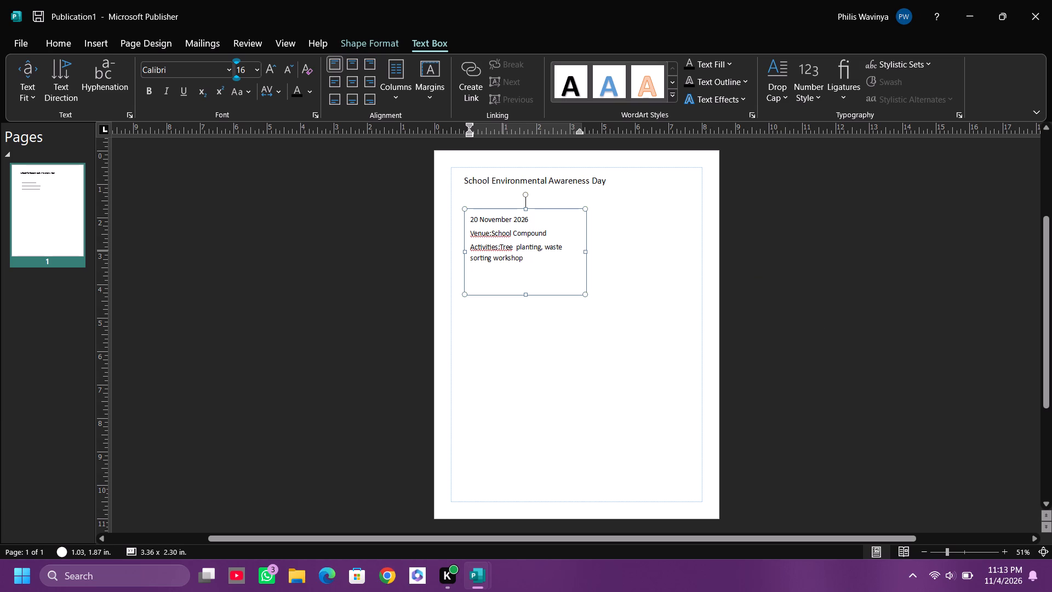
left_click(498, 250)
key("space")
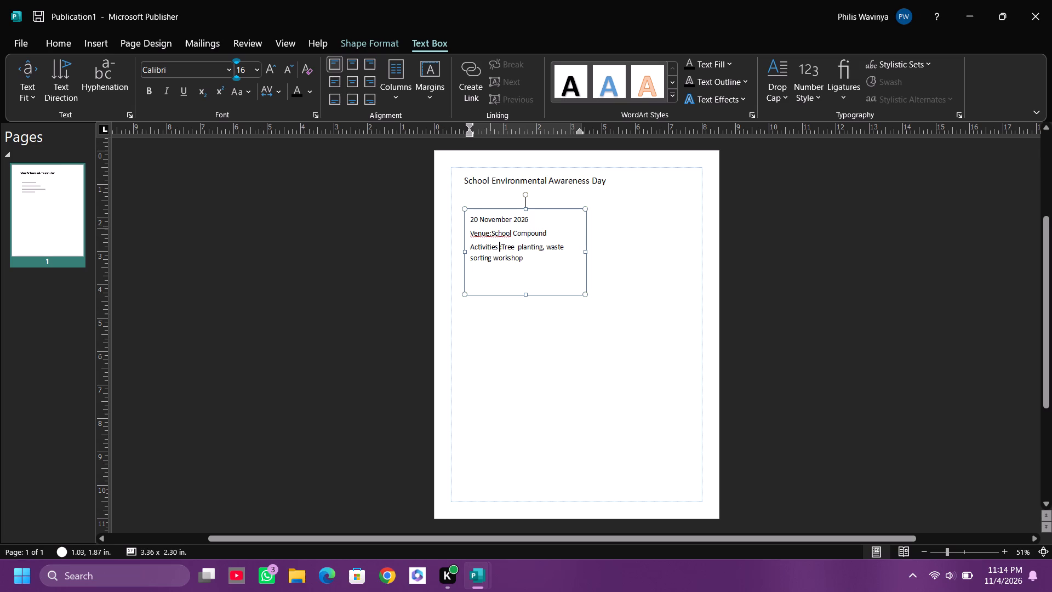
left_click(490, 233)
key("space")
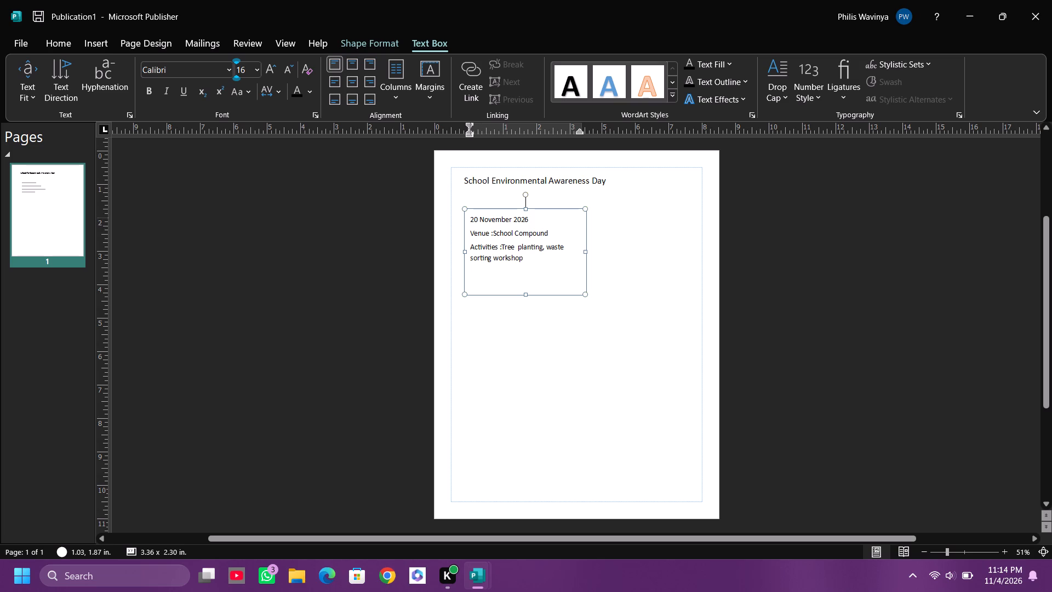
Add the label "Date :" in front of "20 November 2026" in the event details text box.
left_click(472, 219)
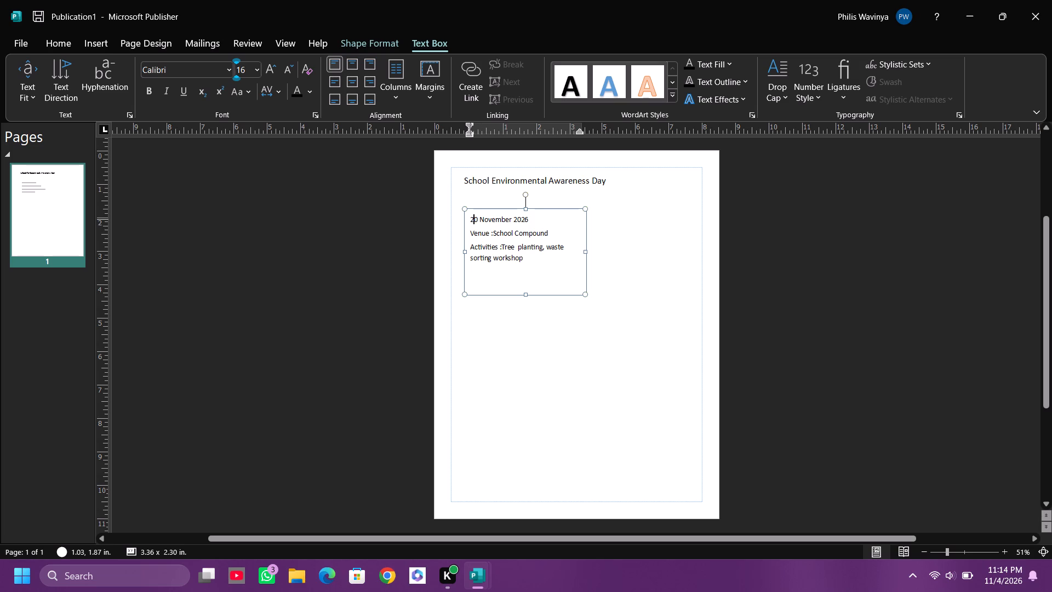
left_click(470, 219)
left_click(485, 221)
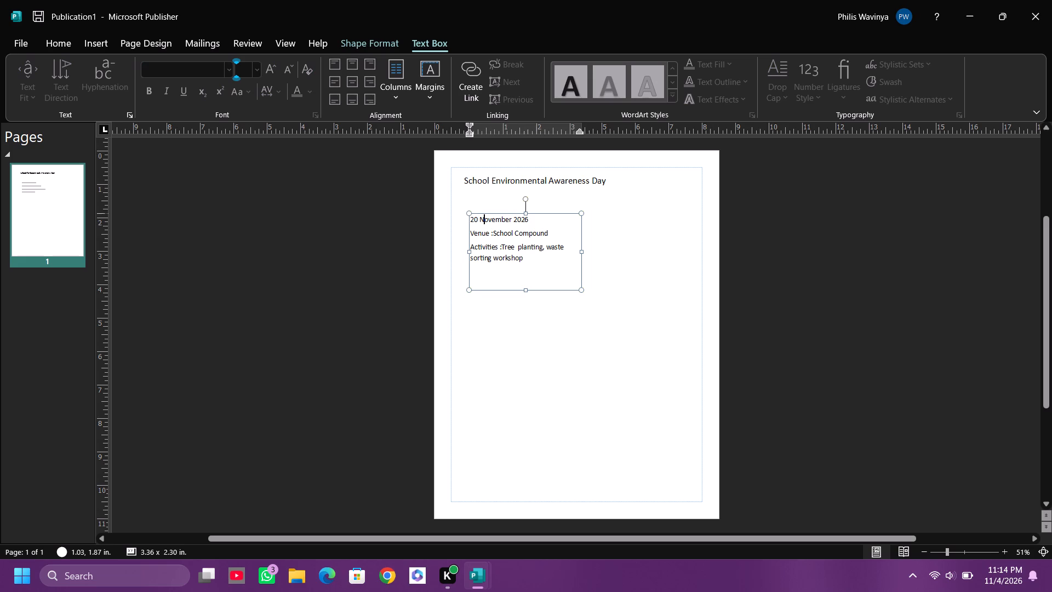
left_click(472, 220)
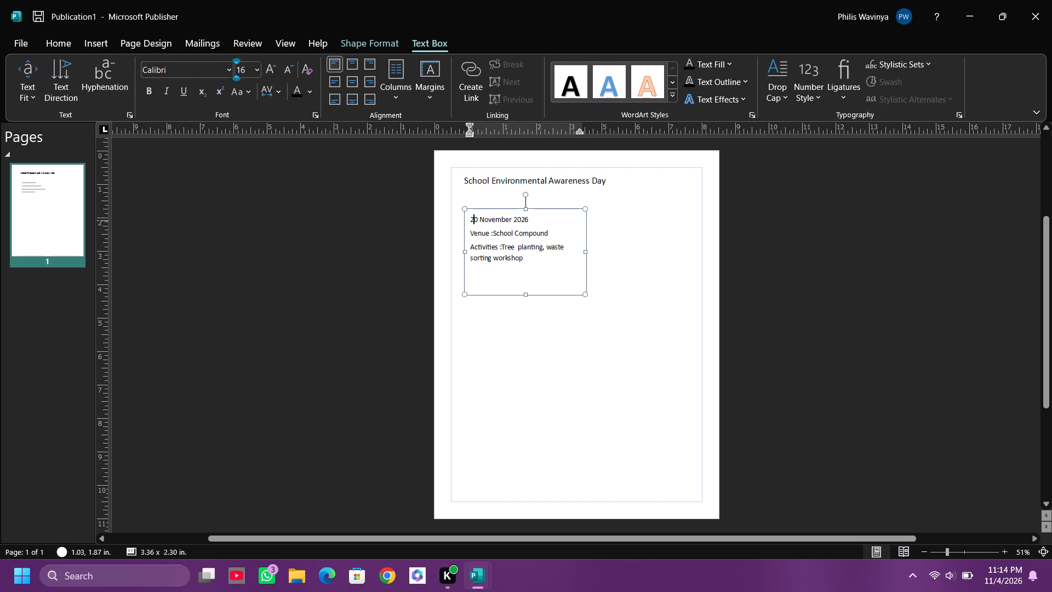
left_click(472, 220)
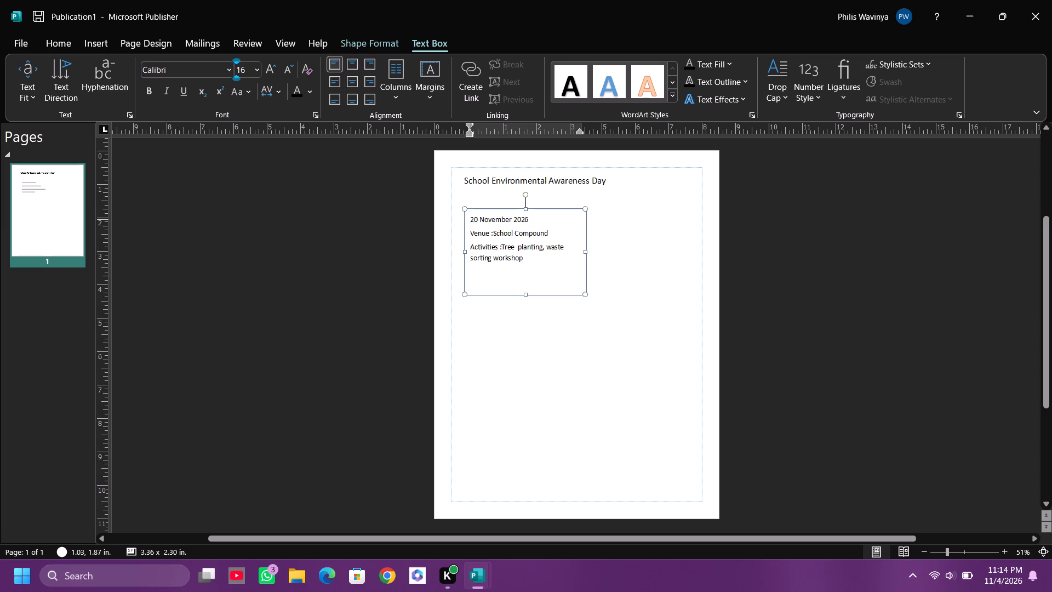
left_click(472, 221)
key("d")
key("BackSpace")
key("BackSpace")
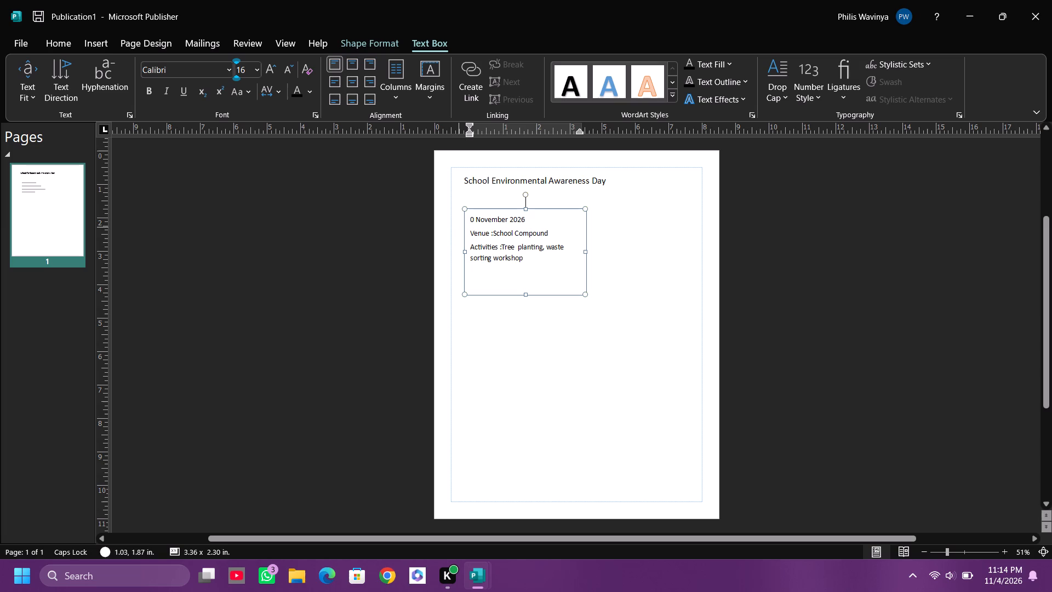
type("ate")
key("space")
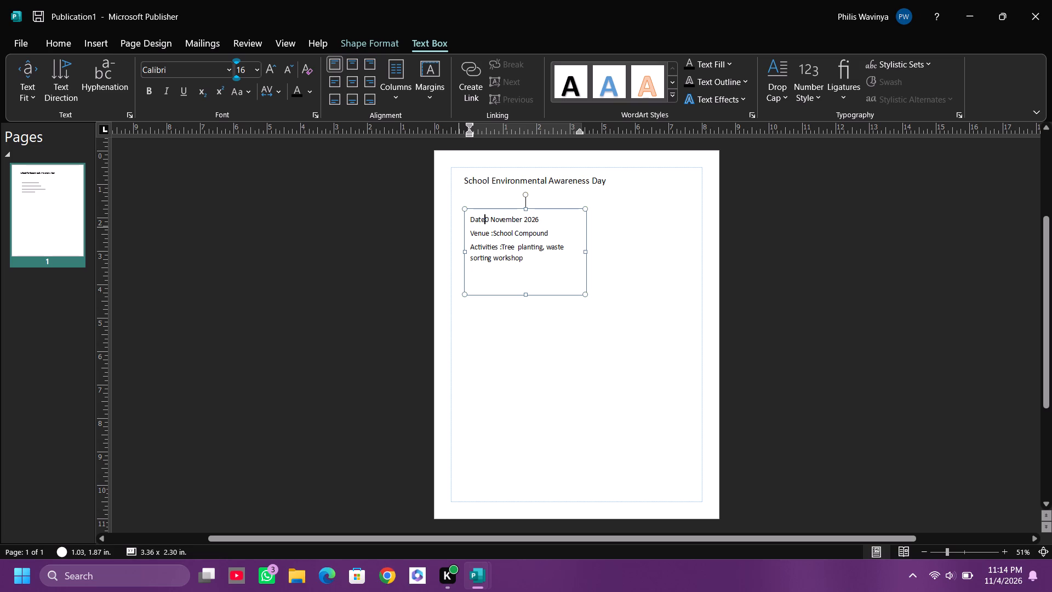
key("shift+colon")
key("2")
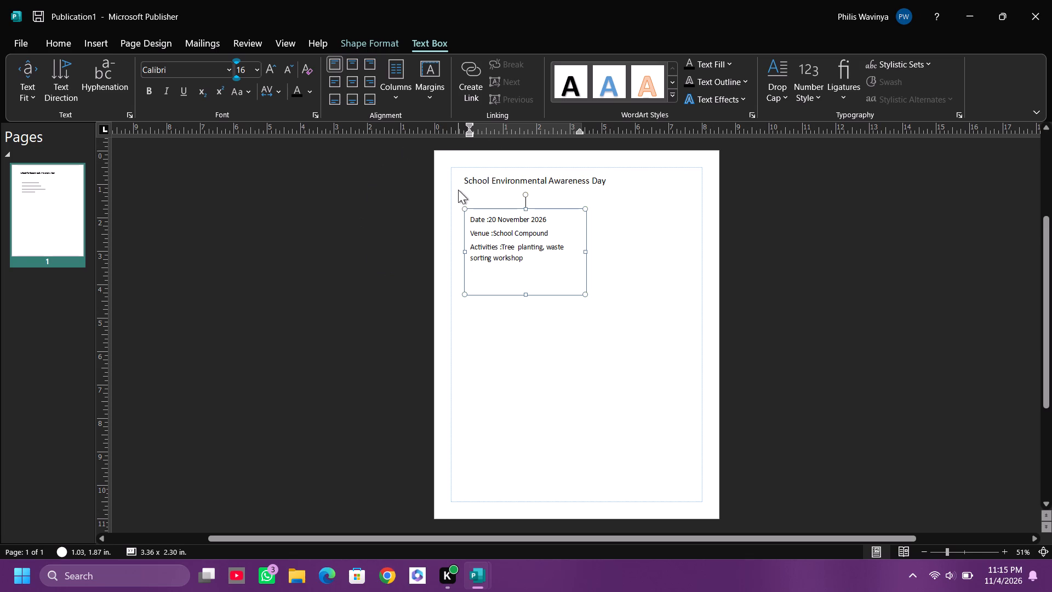
Make the whole heading "School Environmental Awareness Day" bold.
left_click(474, 179)
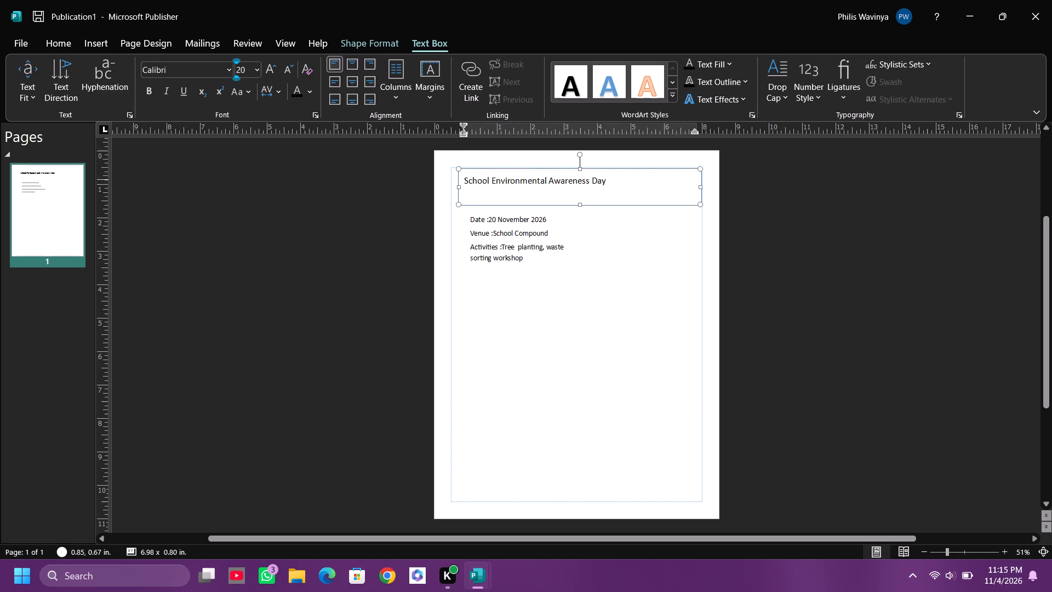
left_click(612, 186)
left_click_drag(612, 186, 552, 193)
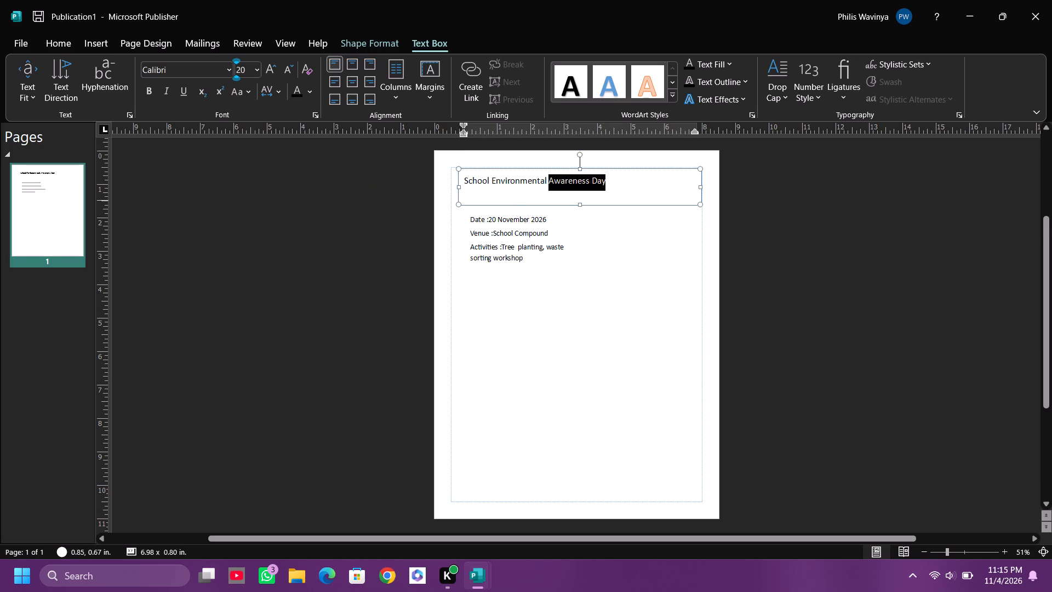
left_click_drag(552, 193, 465, 215)
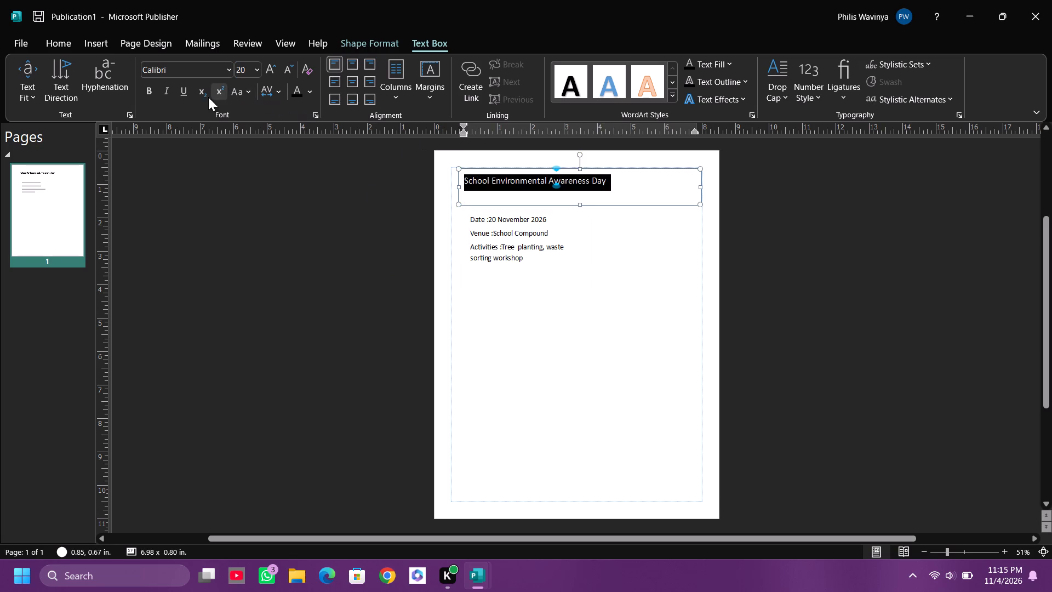
left_click(146, 94)
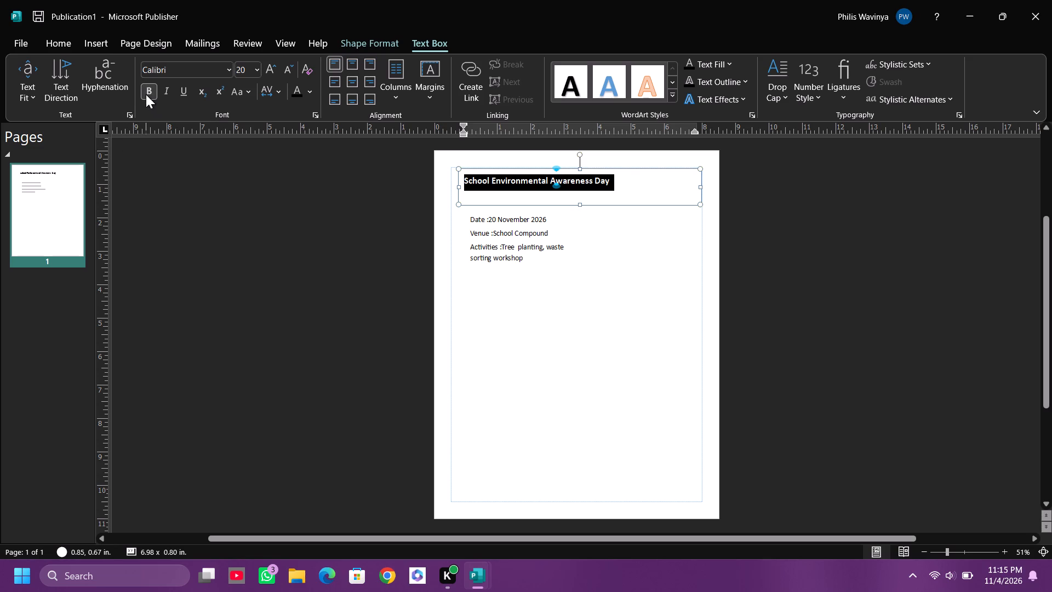
left_click(229, 71)
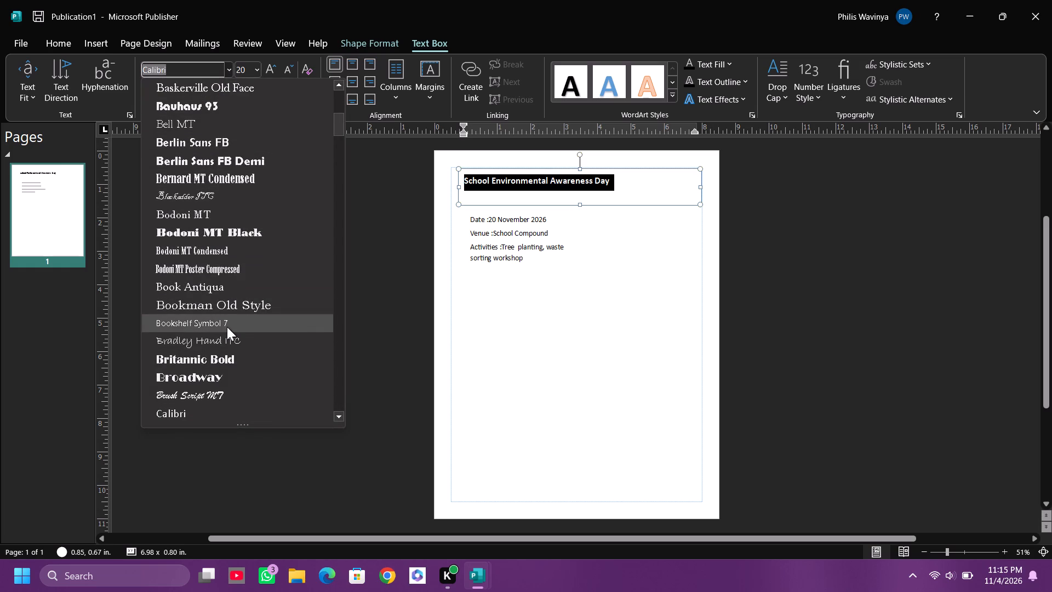
left_click(367, 195)
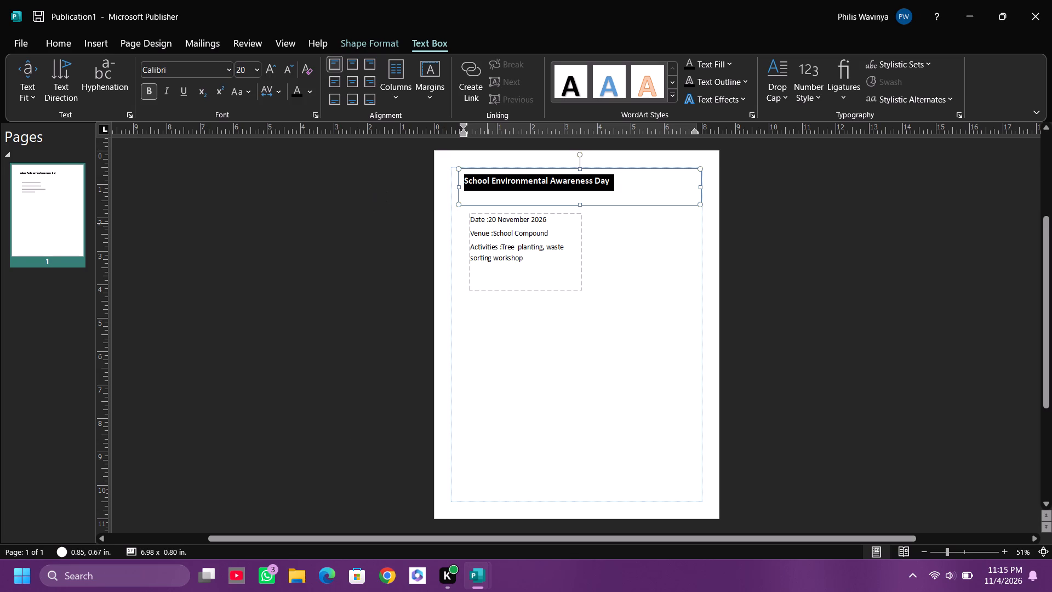
Make the label "Activities" bold in the event details text box.
left_click(486, 223)
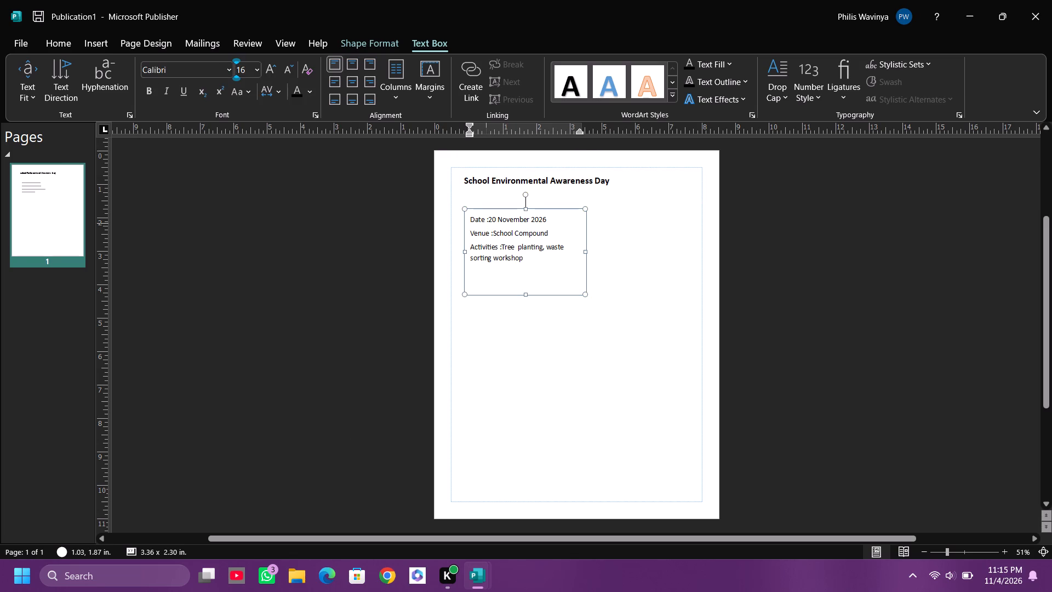
left_click_drag(486, 223, 490, 243)
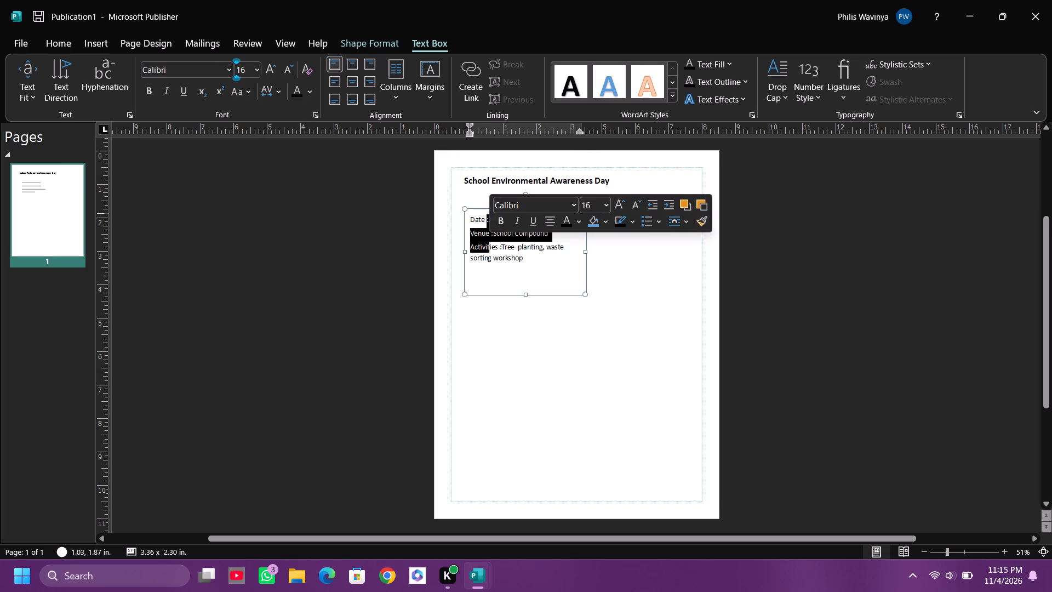
left_click(540, 269)
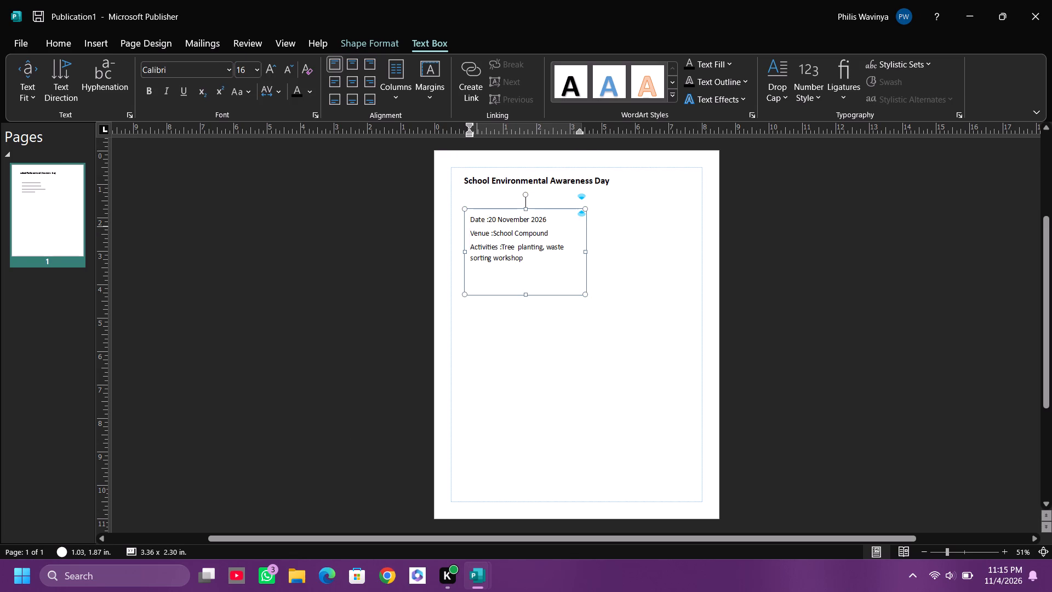
left_click(497, 247)
left_click_drag(497, 247, 481, 224)
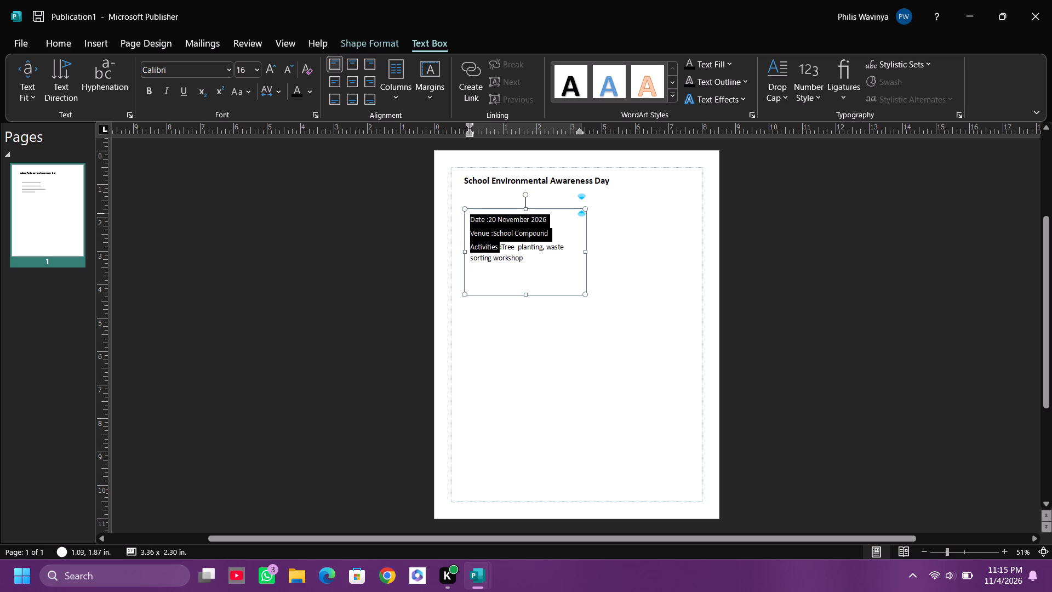
left_click_drag(481, 224, 487, 232)
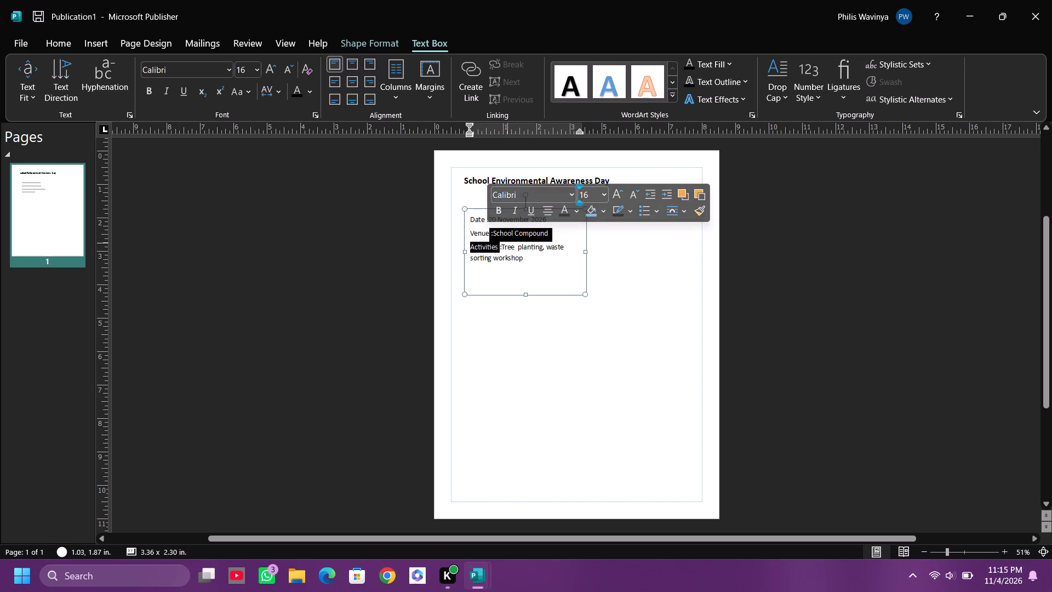
left_click(502, 246)
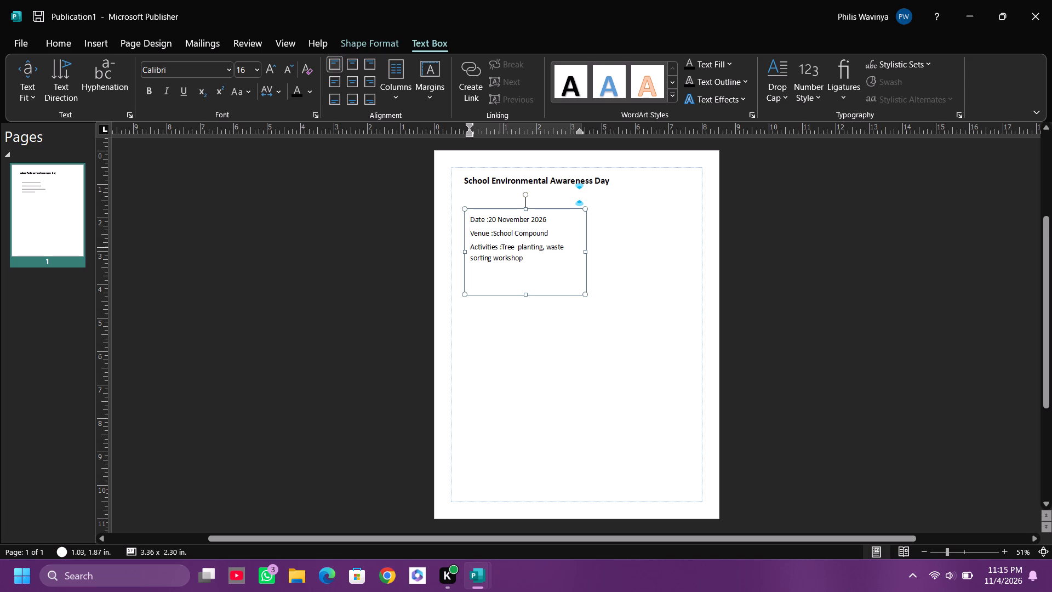
left_click_drag(499, 248, 481, 255)
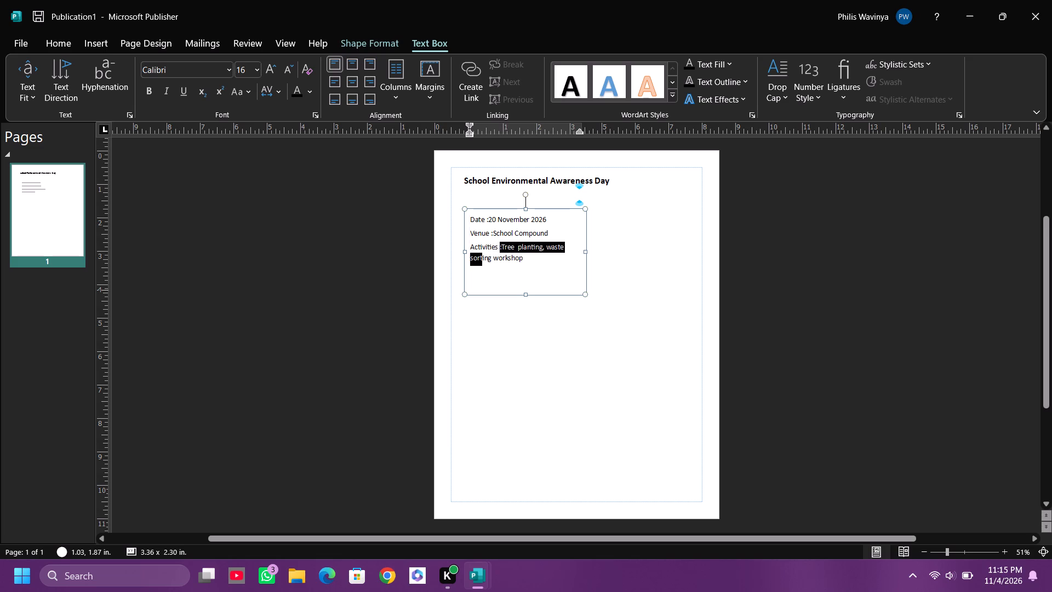
left_click_drag(481, 255, 491, 250)
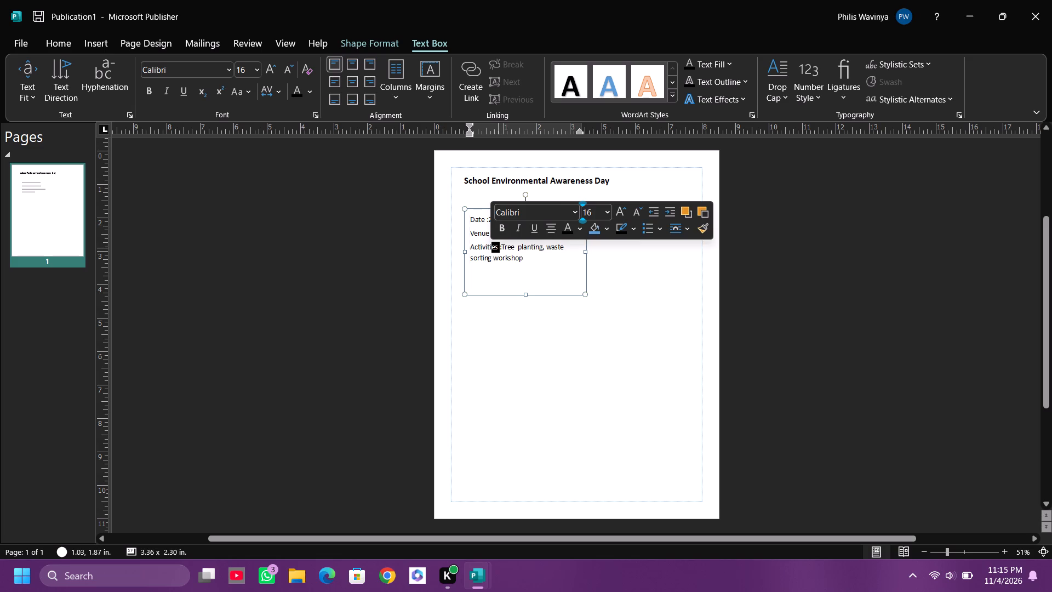
left_click(498, 248)
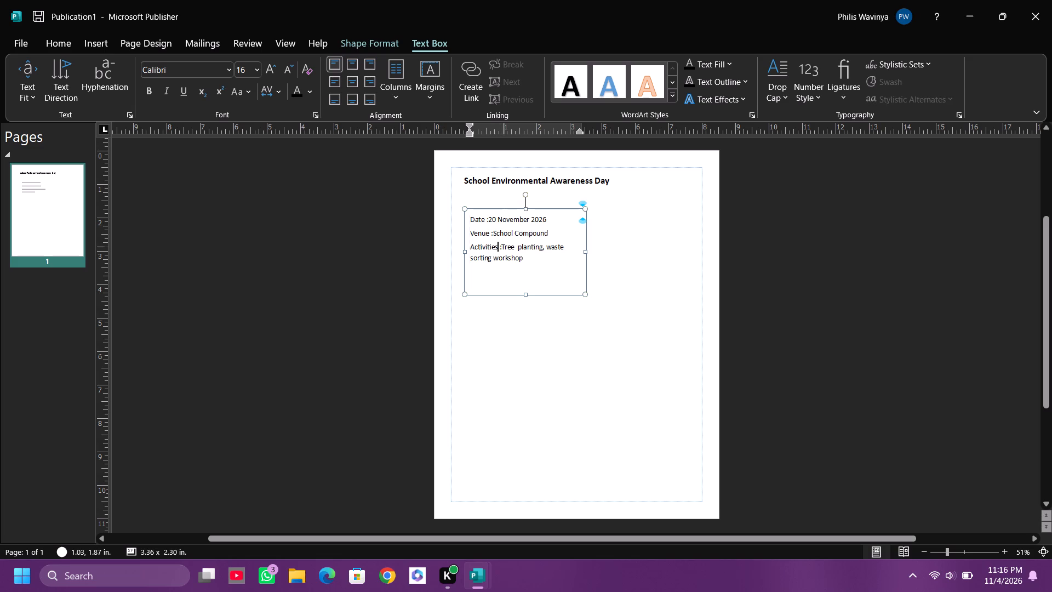
left_click_drag(500, 249, 495, 249)
left_click_drag(495, 249, 474, 252)
left_click_drag(474, 252, 470, 251)
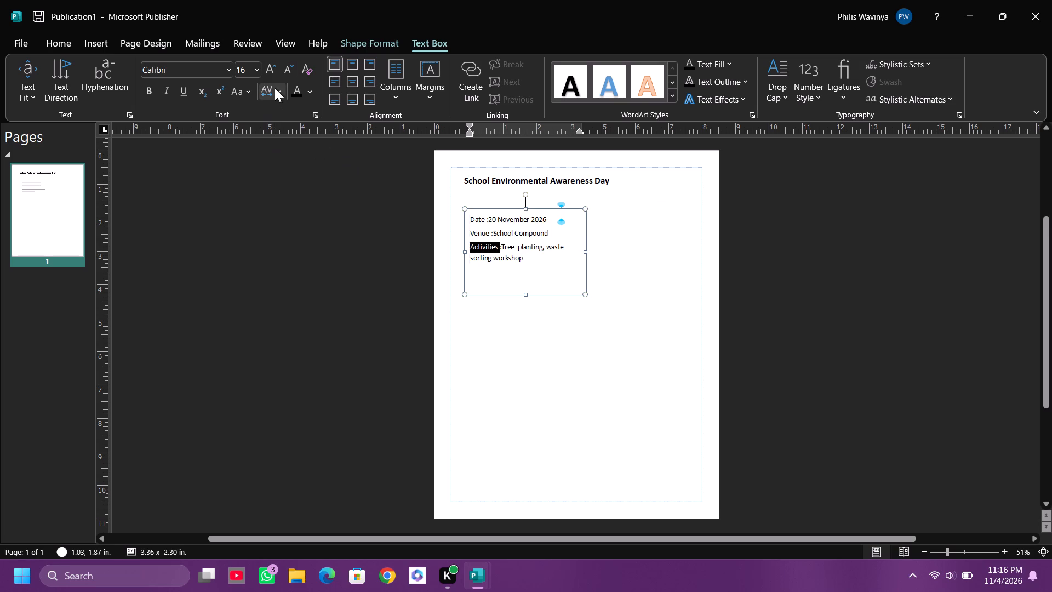
left_click(144, 92)
Make the labels "Venue" and "Date" bold in the event details text box.
left_click(490, 237)
left_click_drag(490, 237, 454, 236)
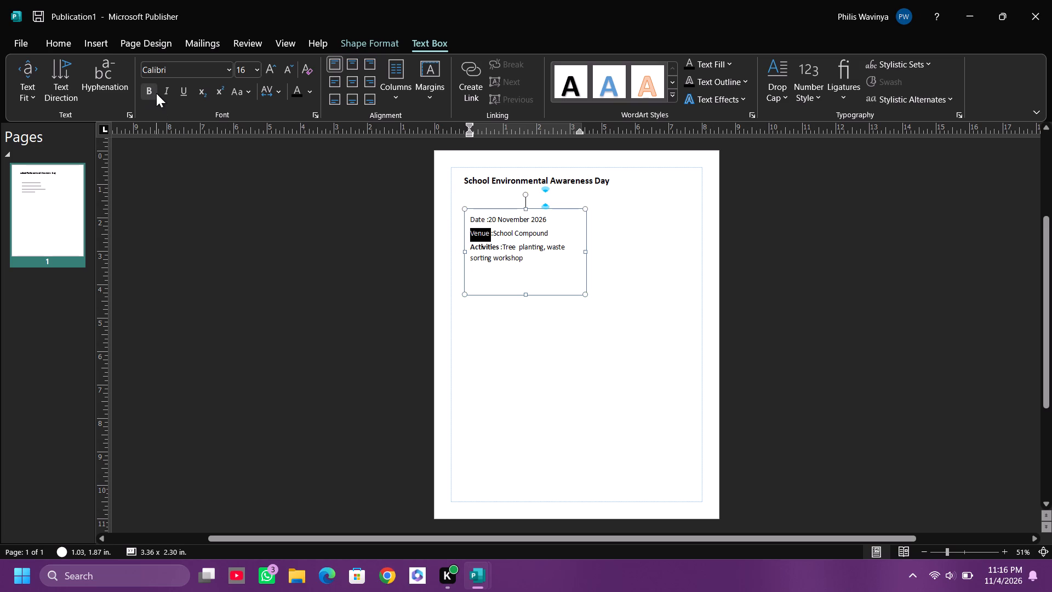
left_click(156, 93)
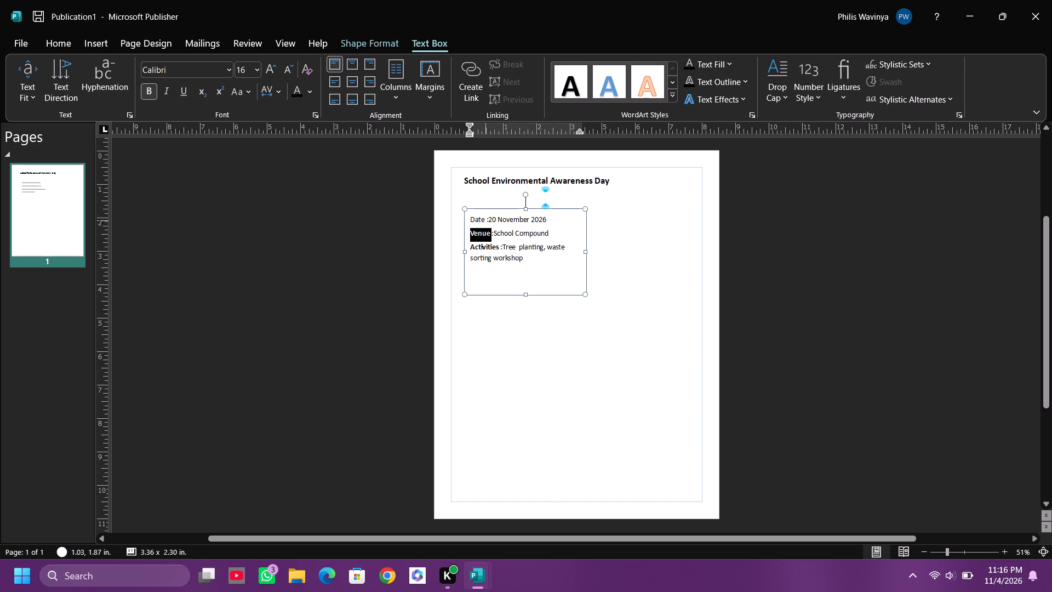
left_click(485, 220)
left_click_drag(485, 220, 456, 220)
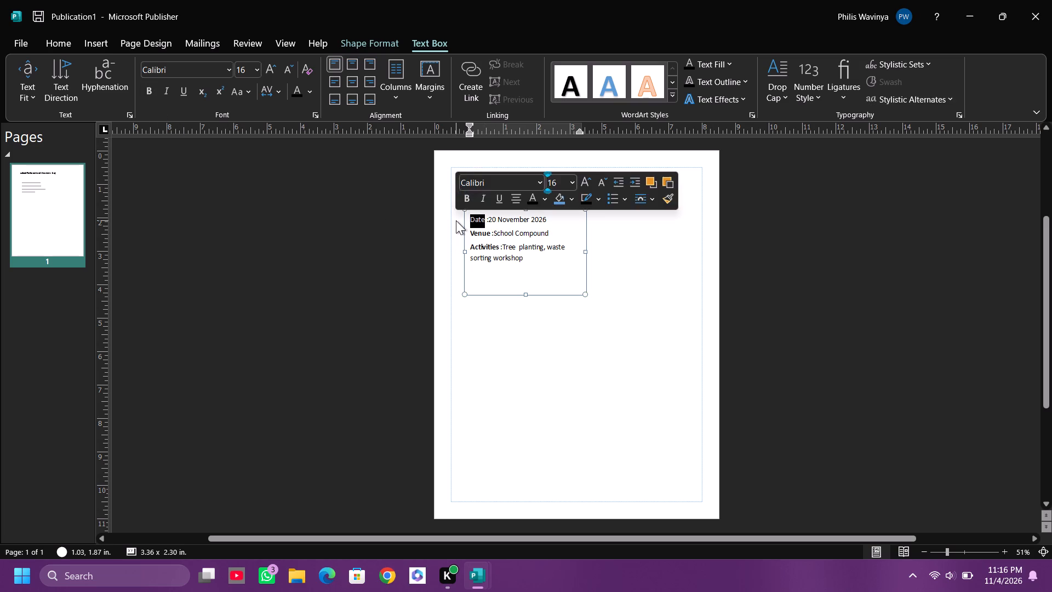
left_click(152, 93)
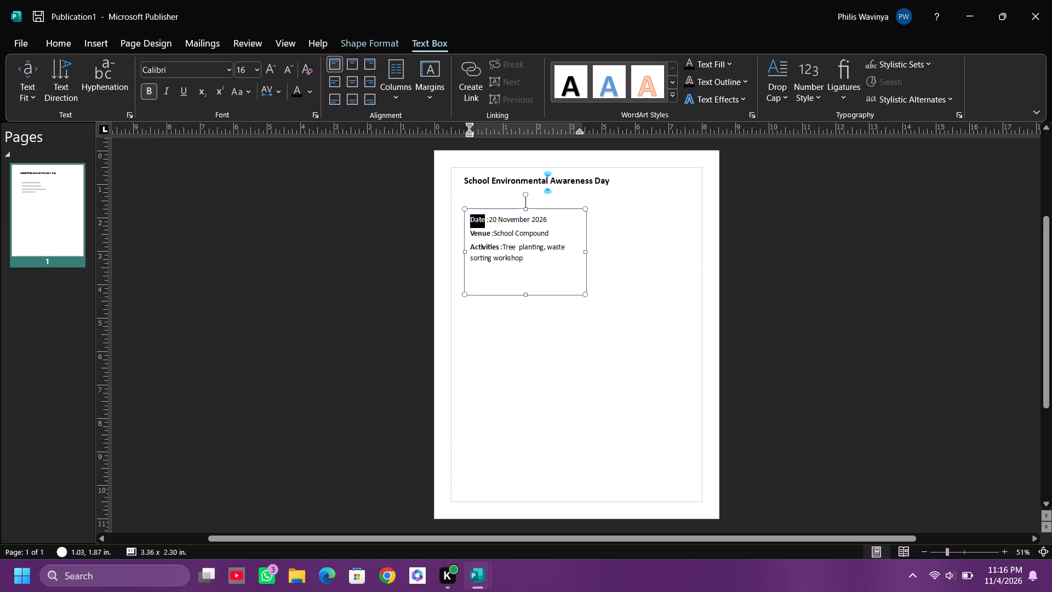
left_click(504, 367)
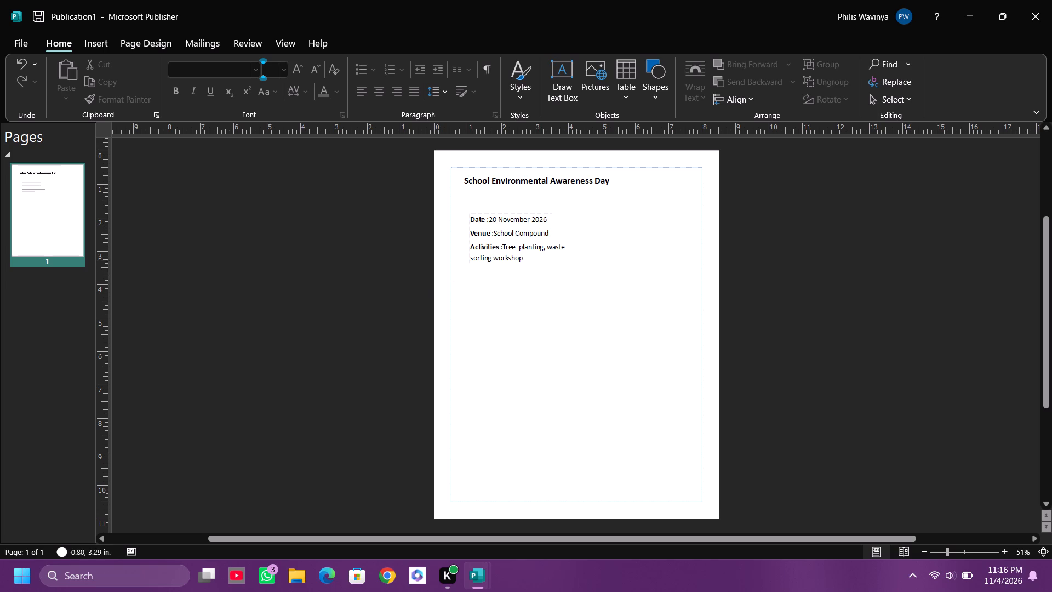
left_click(507, 339)
Insert the Corner Starburst attention getter from the advertisements building block library onto the page.
left_click(101, 45)
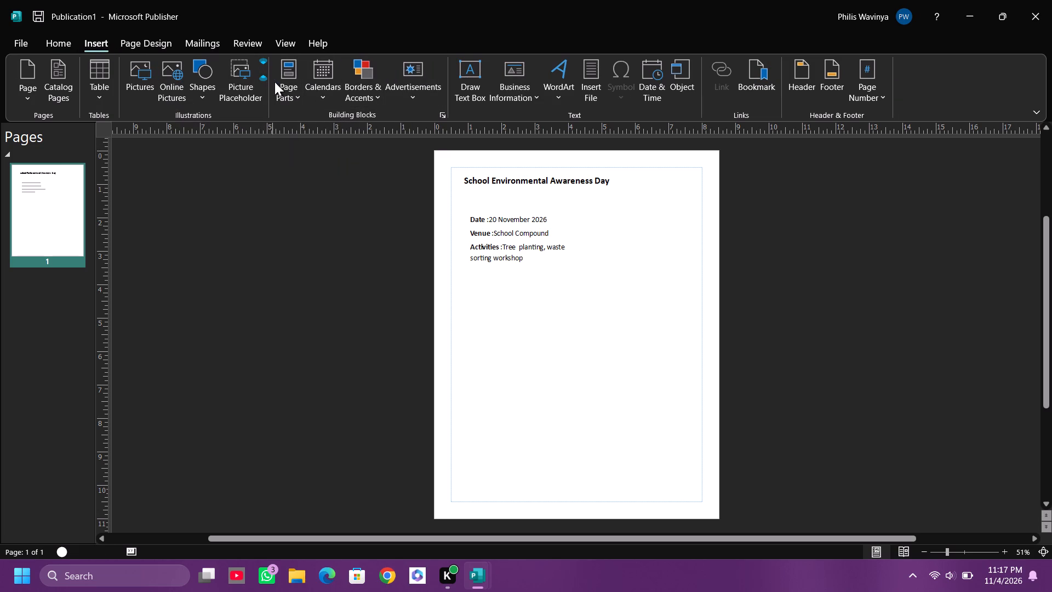
left_click(405, 96)
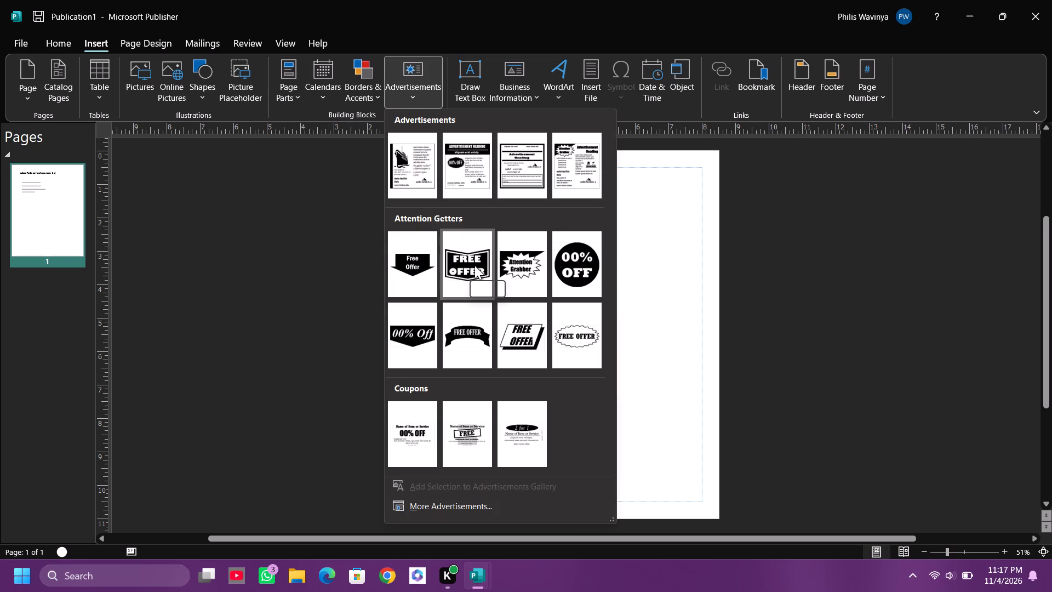
scroll(474, 265, "up", 1)
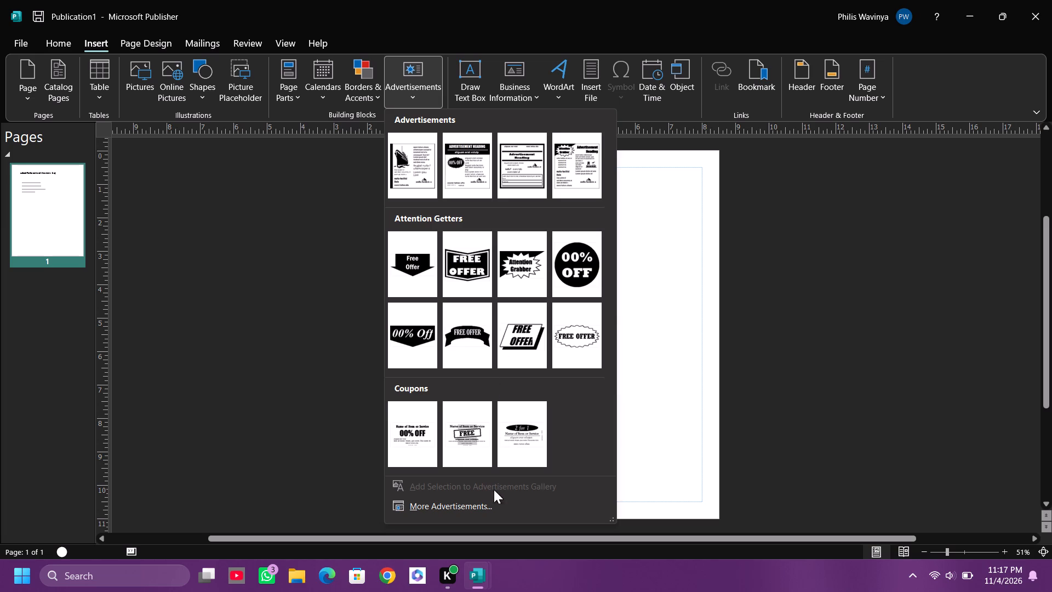
left_click(481, 505)
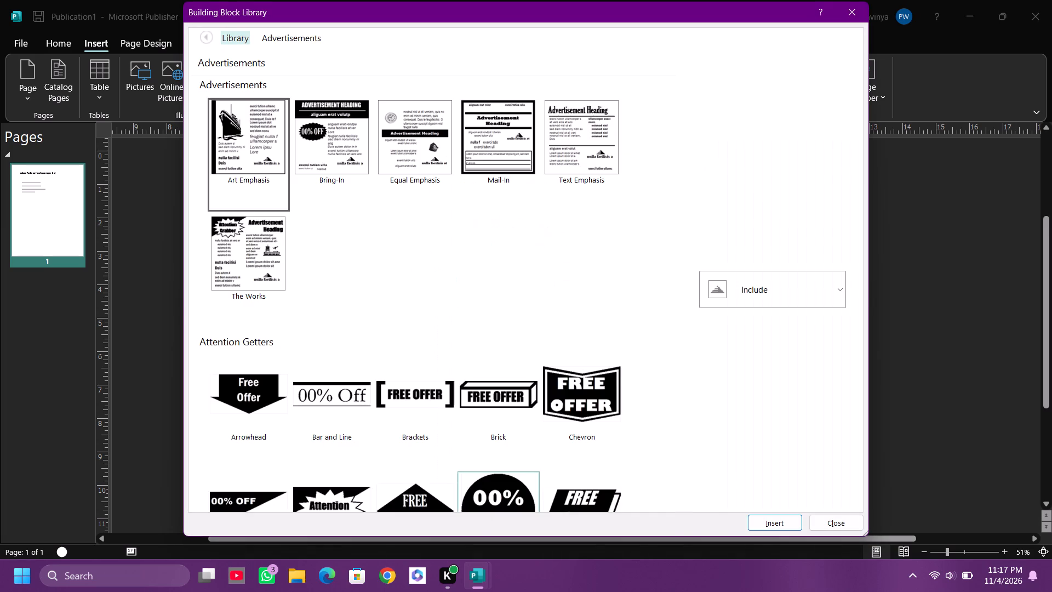
scroll(477, 499, "down", 2)
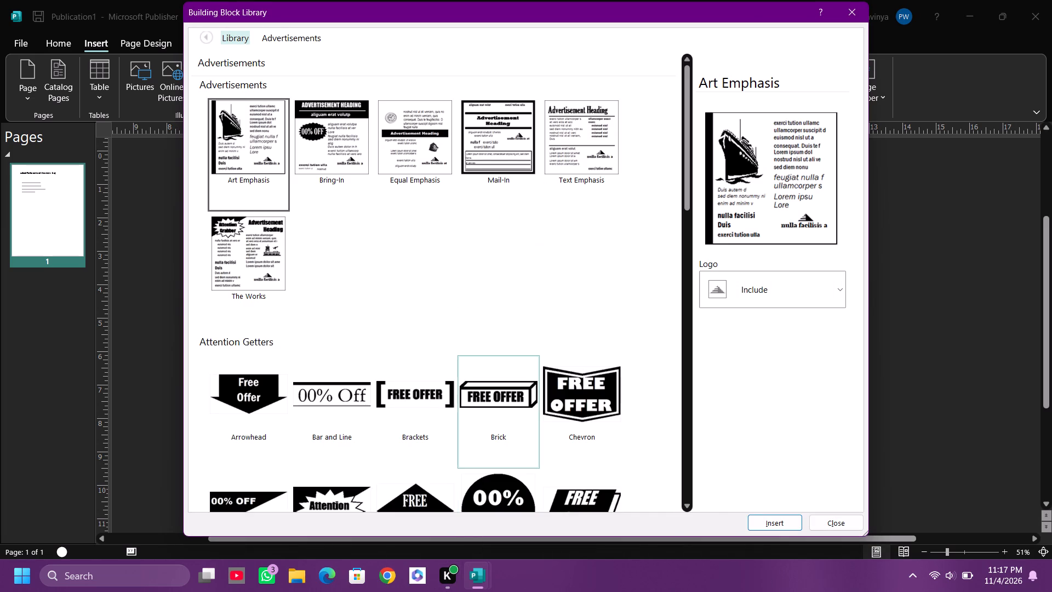
scroll(268, 215, "right", 1)
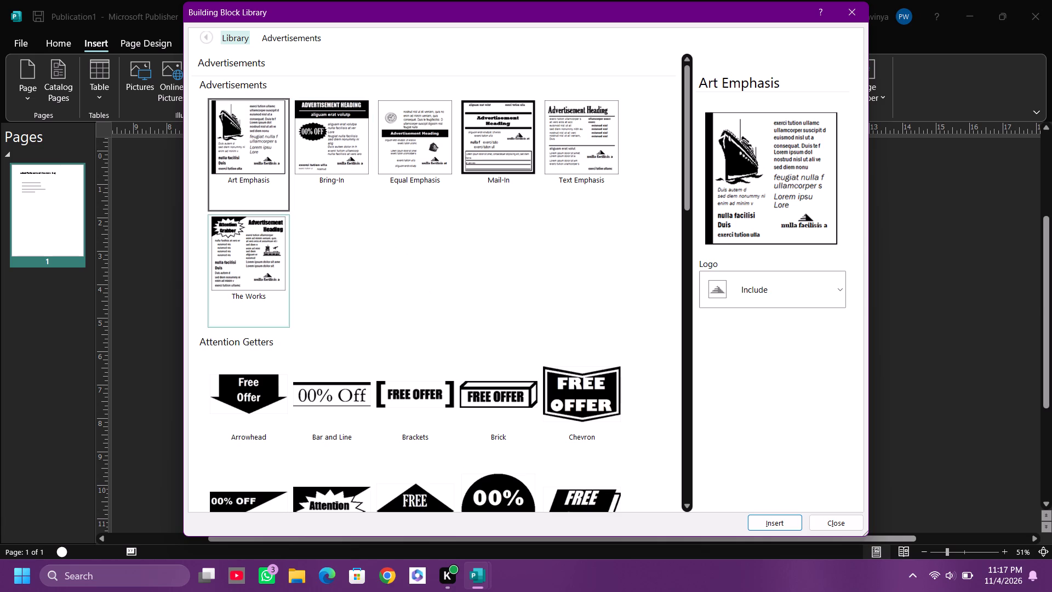
scroll(267, 215, "right", 1)
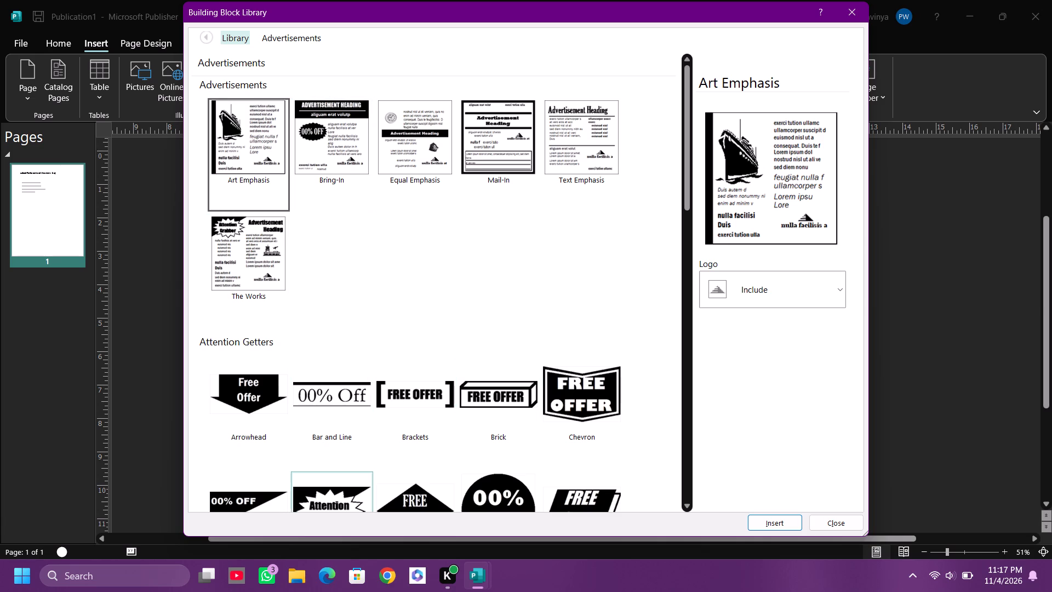
left_click(341, 504)
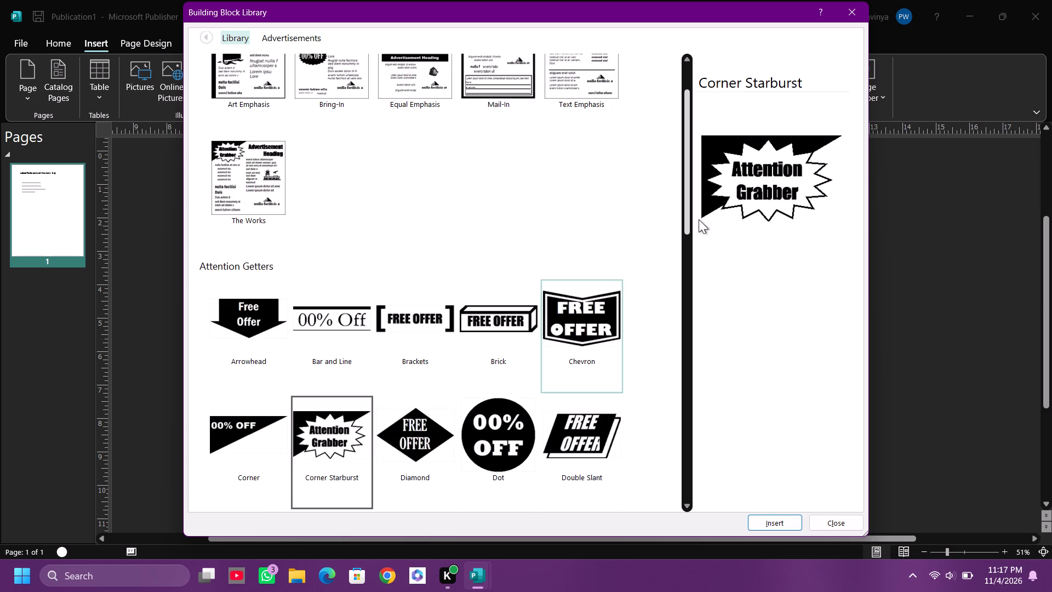
left_click(777, 528)
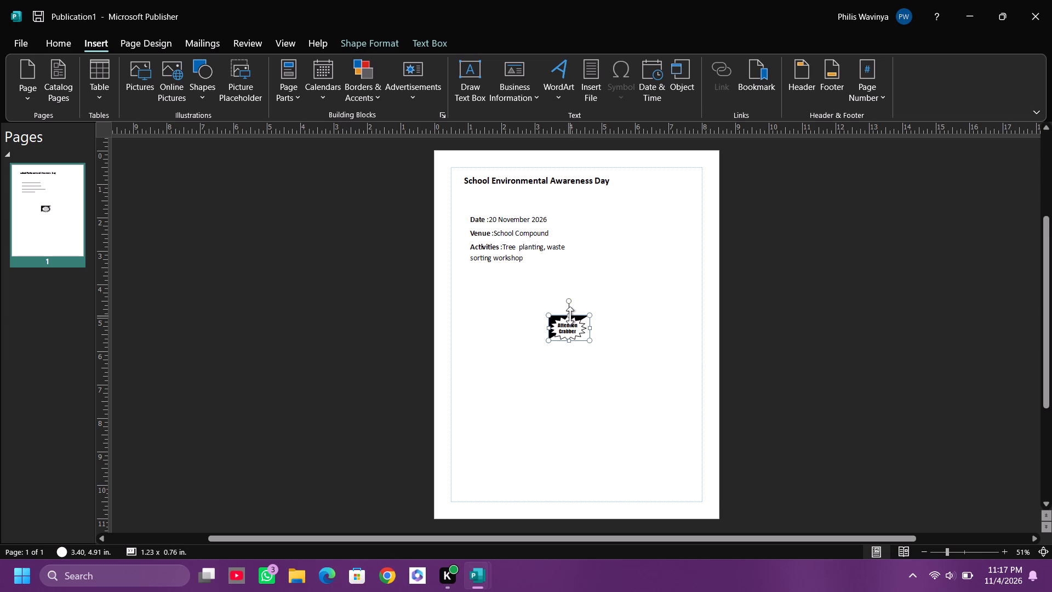
Enlarge the starburst attention getter below the event details to about 5.17 x 2.80 in.
left_click_drag(570, 316, 569, 289)
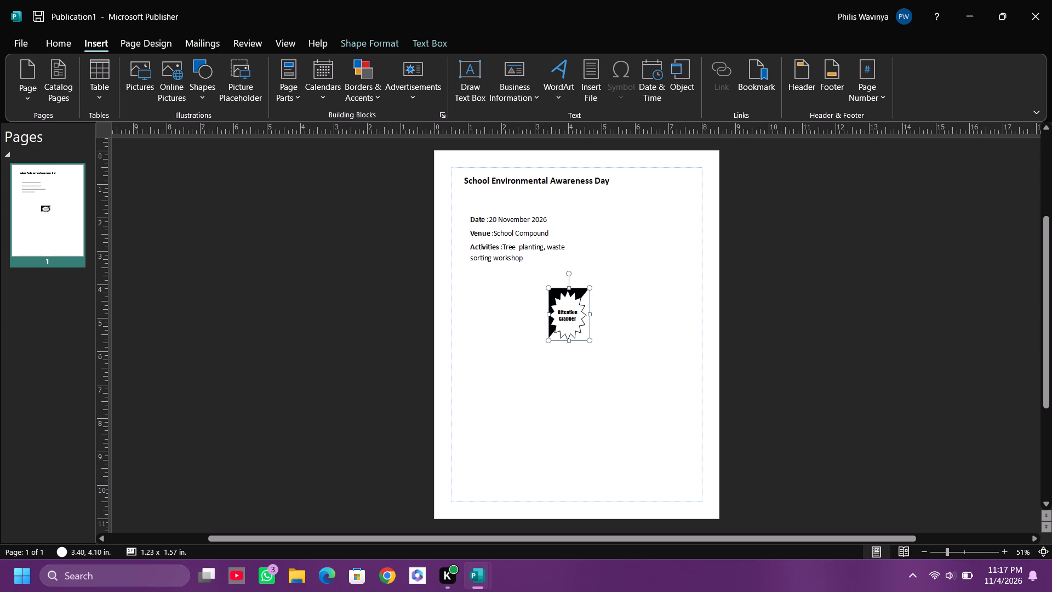
left_click_drag(548, 314, 534, 322)
left_click_drag(534, 322, 479, 352)
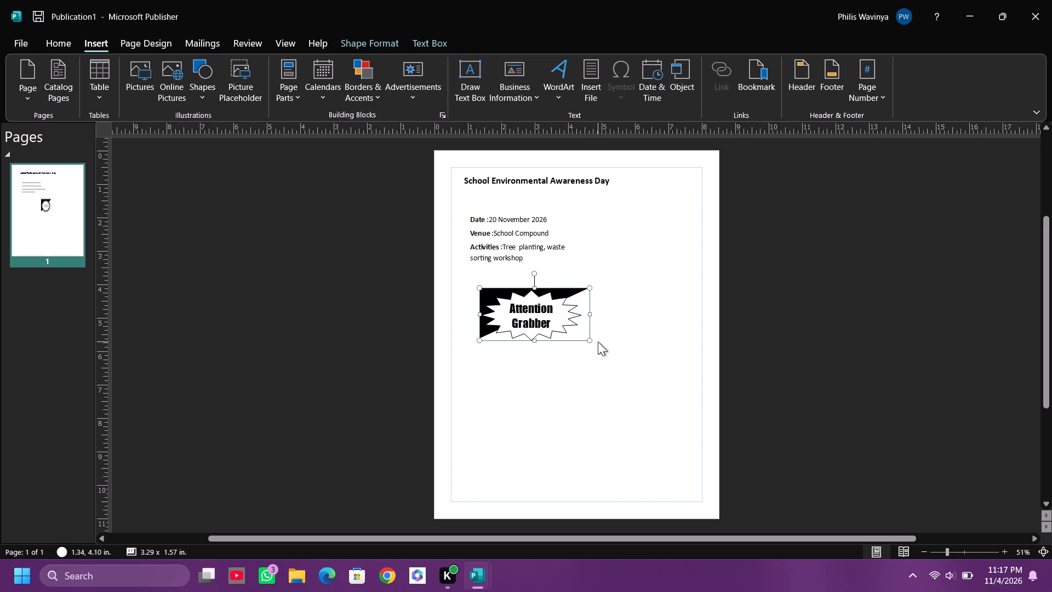
left_click_drag(588, 315, 625, 320)
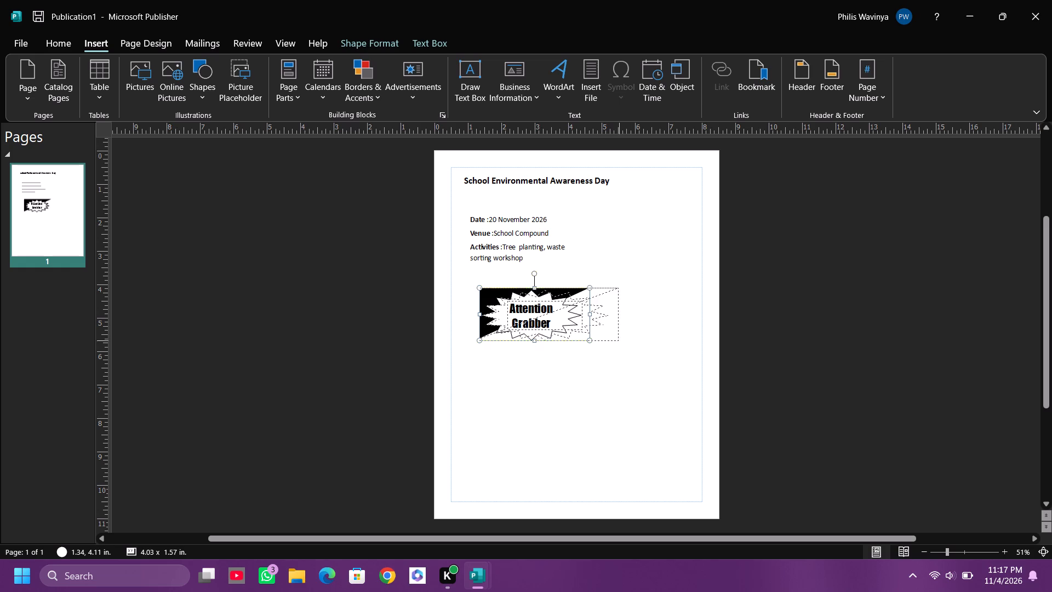
left_click_drag(625, 320, 651, 326)
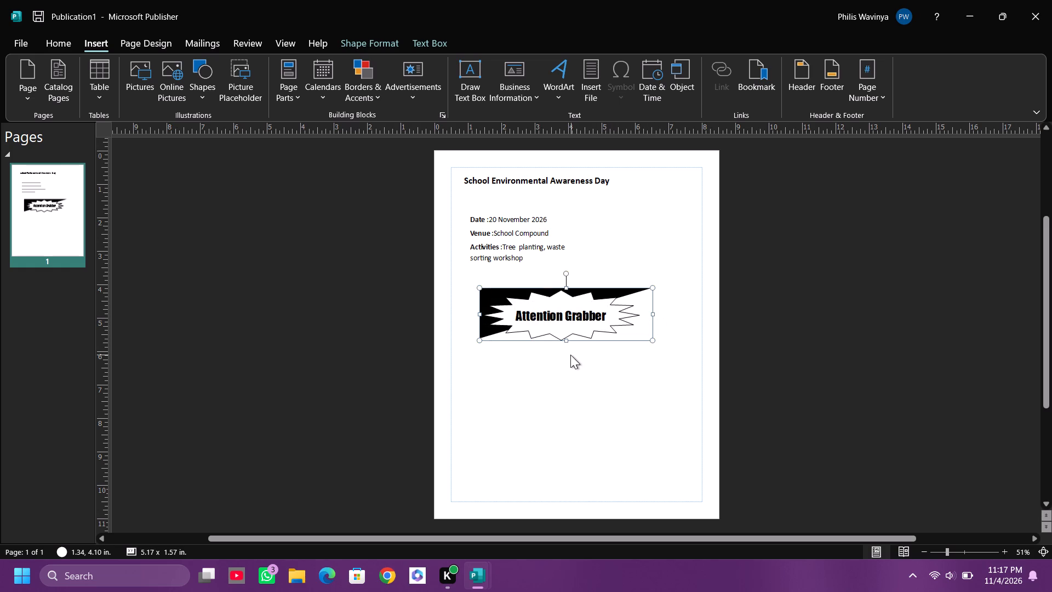
left_click_drag(567, 342, 578, 379)
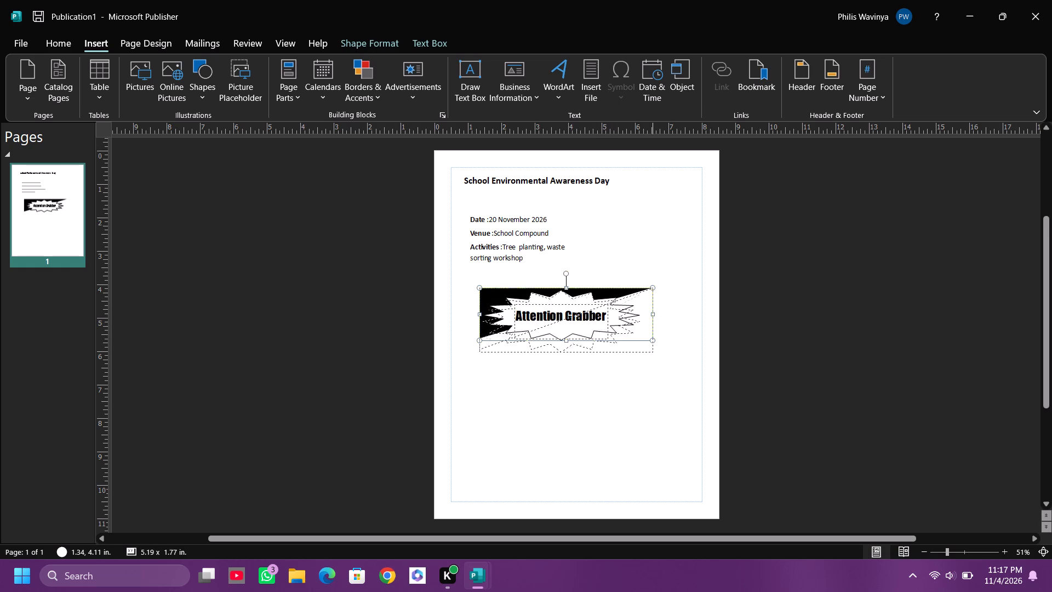
left_click_drag(578, 379, 580, 383)
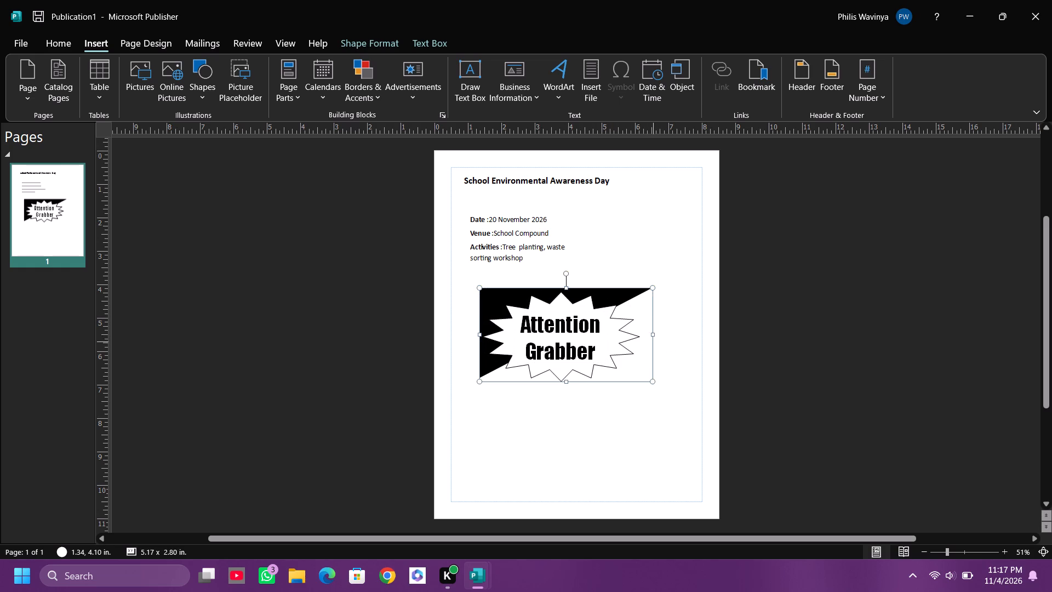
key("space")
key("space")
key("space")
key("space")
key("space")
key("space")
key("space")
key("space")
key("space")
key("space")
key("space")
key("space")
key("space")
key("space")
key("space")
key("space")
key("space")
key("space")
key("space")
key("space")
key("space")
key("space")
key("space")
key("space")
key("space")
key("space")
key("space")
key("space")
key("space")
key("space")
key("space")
Delete the placeholder text "Attention Grabber" inside the starburst.
left_click(601, 349)
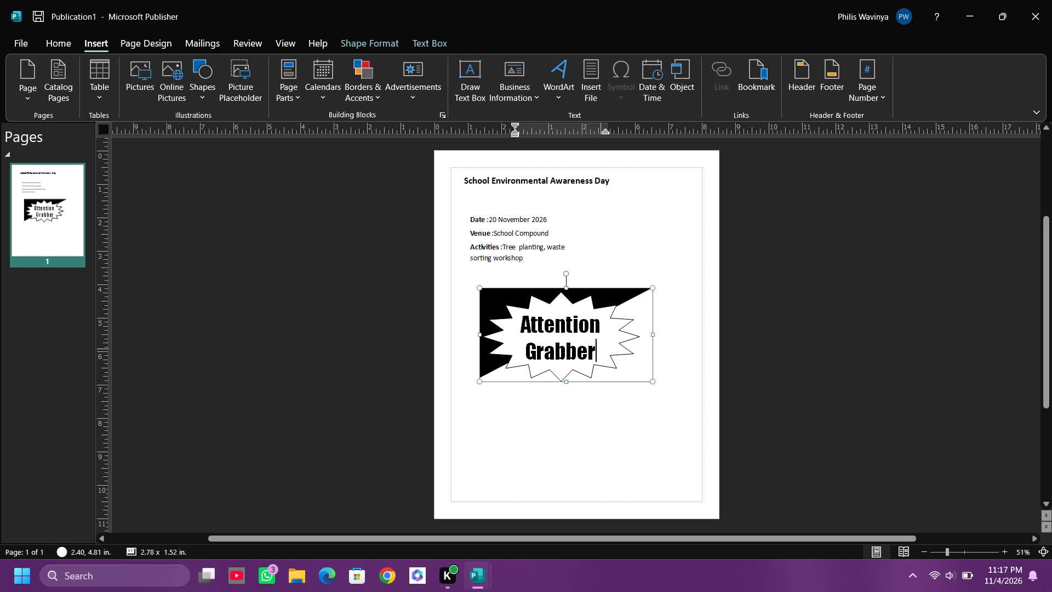
key("BackSpace")
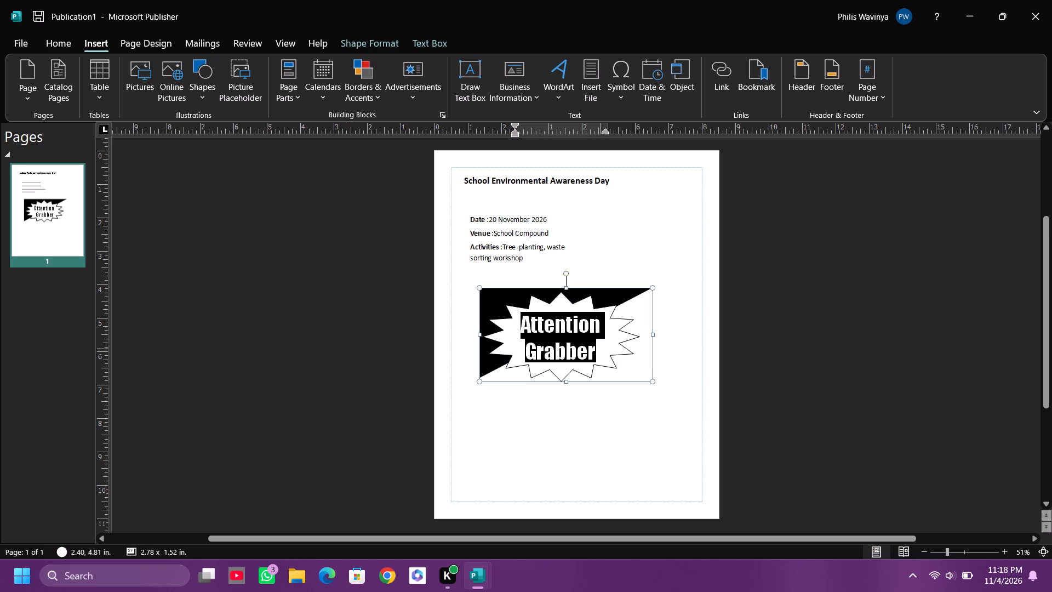
key("BackSpace")
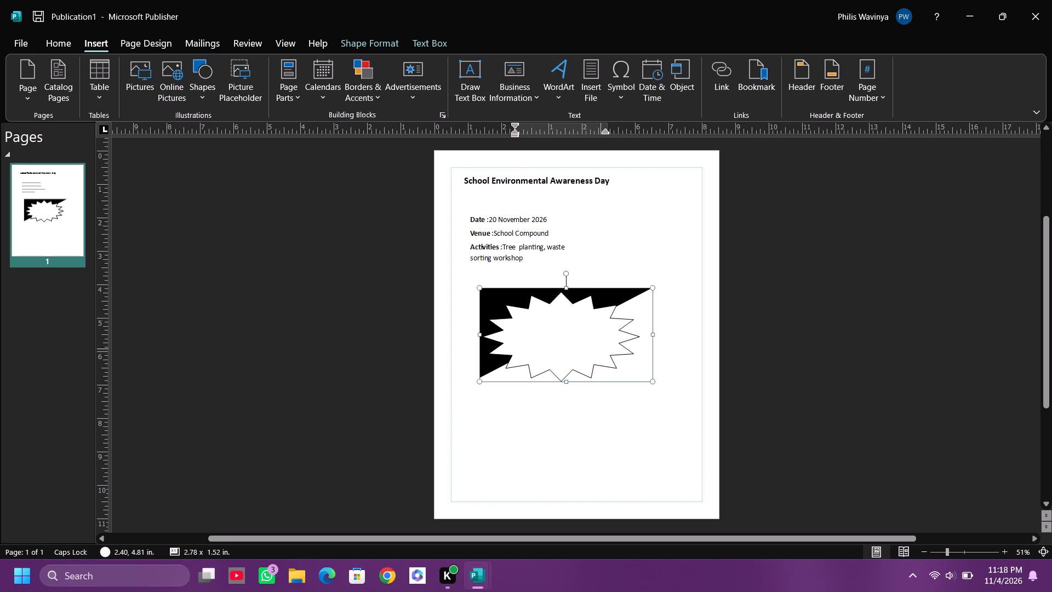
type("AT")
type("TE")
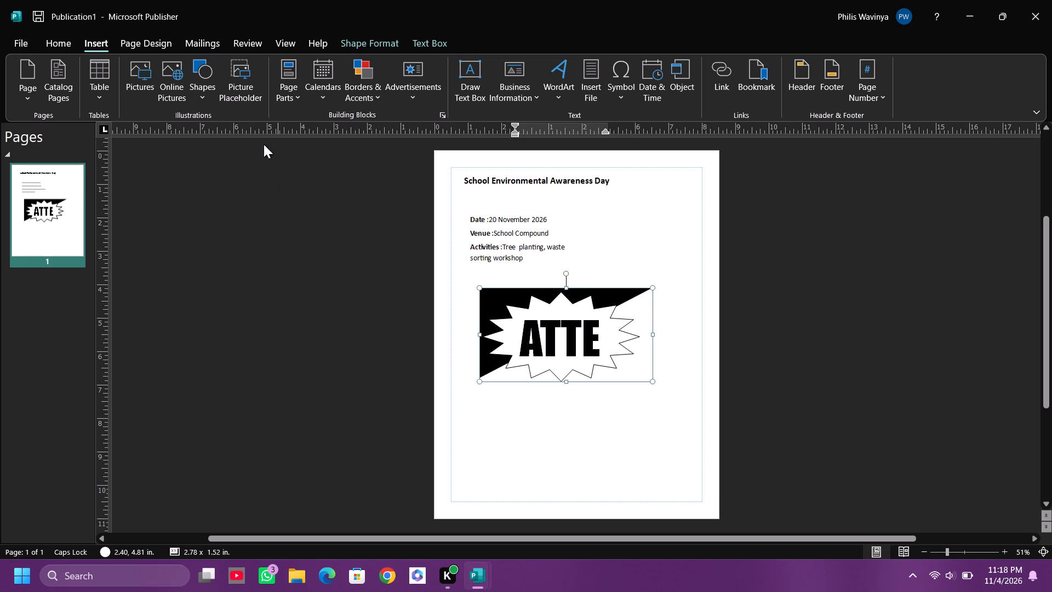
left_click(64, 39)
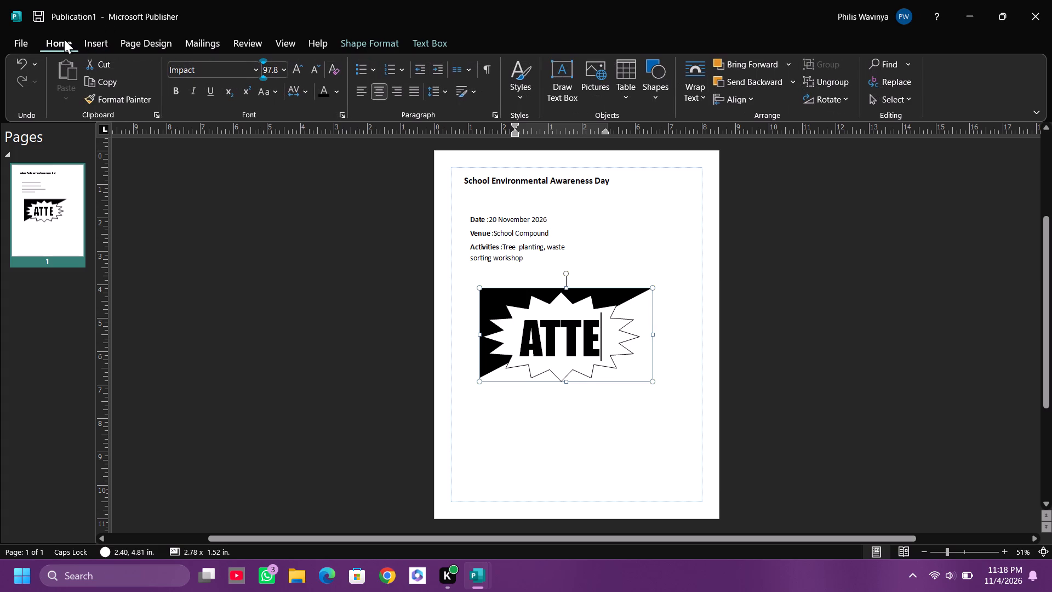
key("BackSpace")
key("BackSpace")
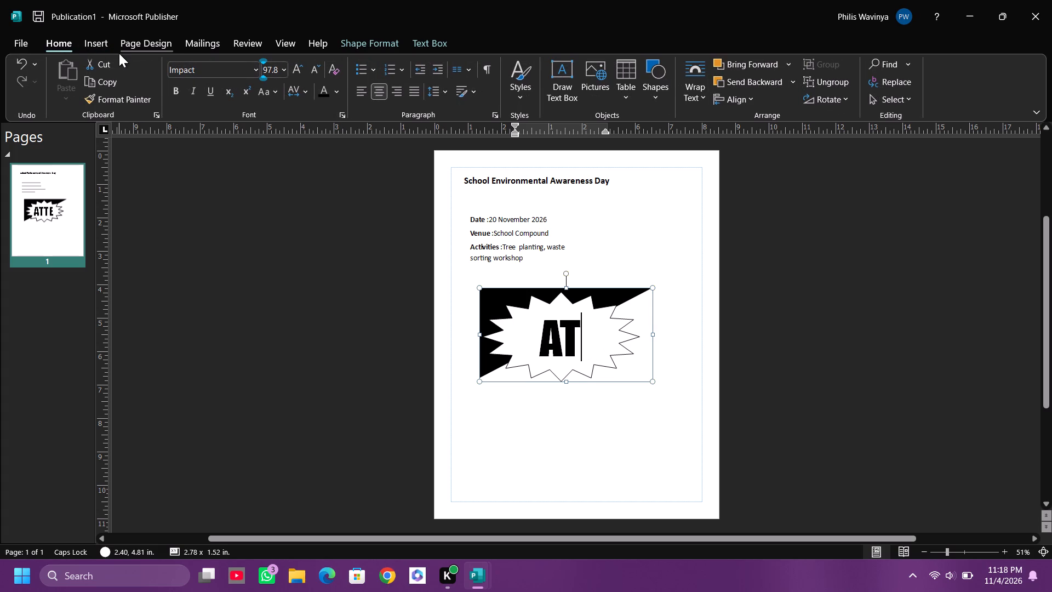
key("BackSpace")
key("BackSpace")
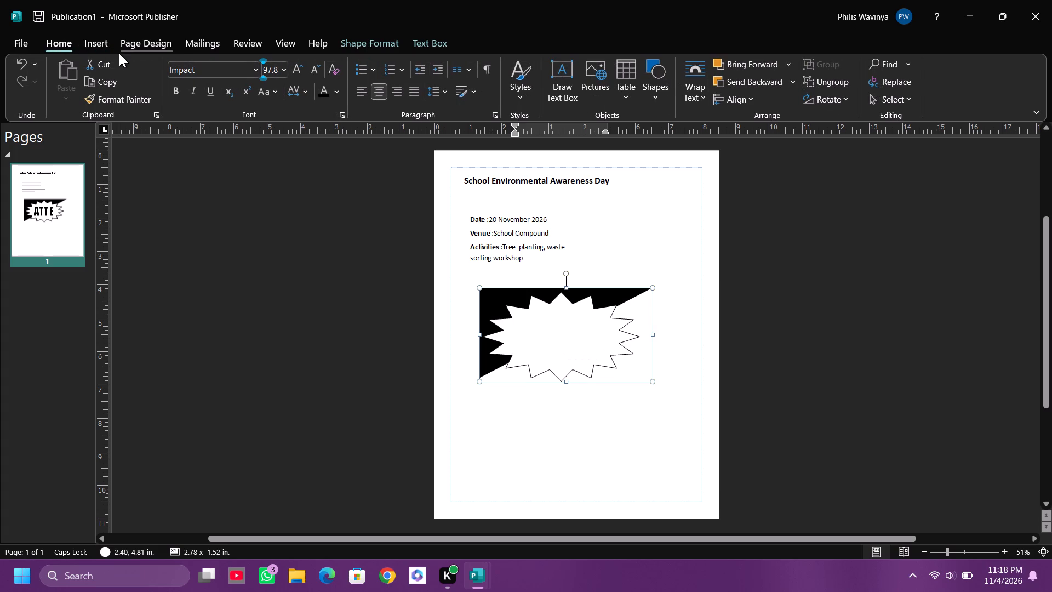
Set the starburst's text size to 48 and enter "ATTENTION" in it.
left_click(285, 69)
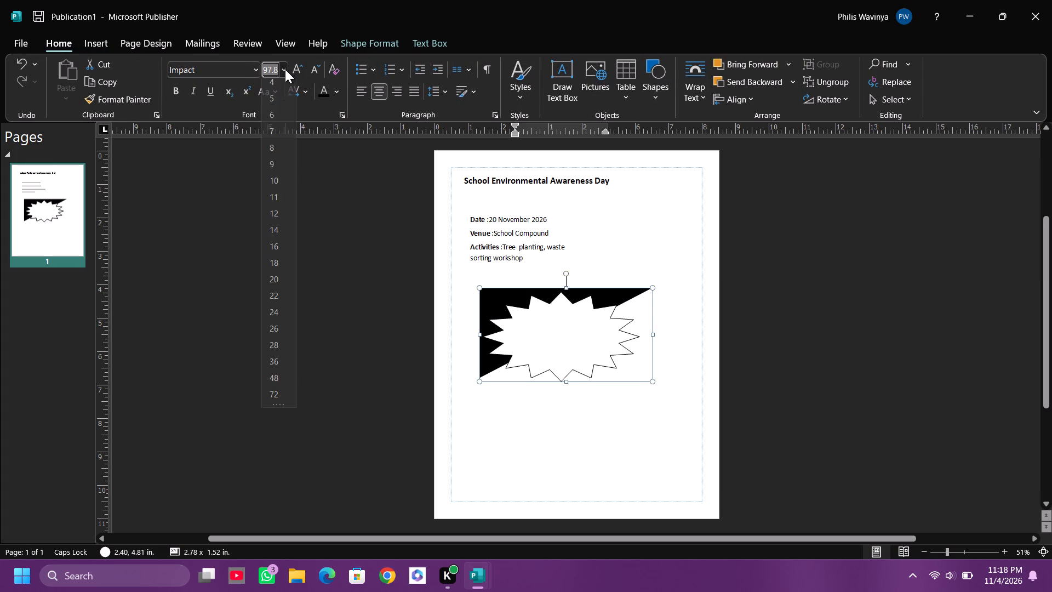
scroll(289, 344, "down", 1)
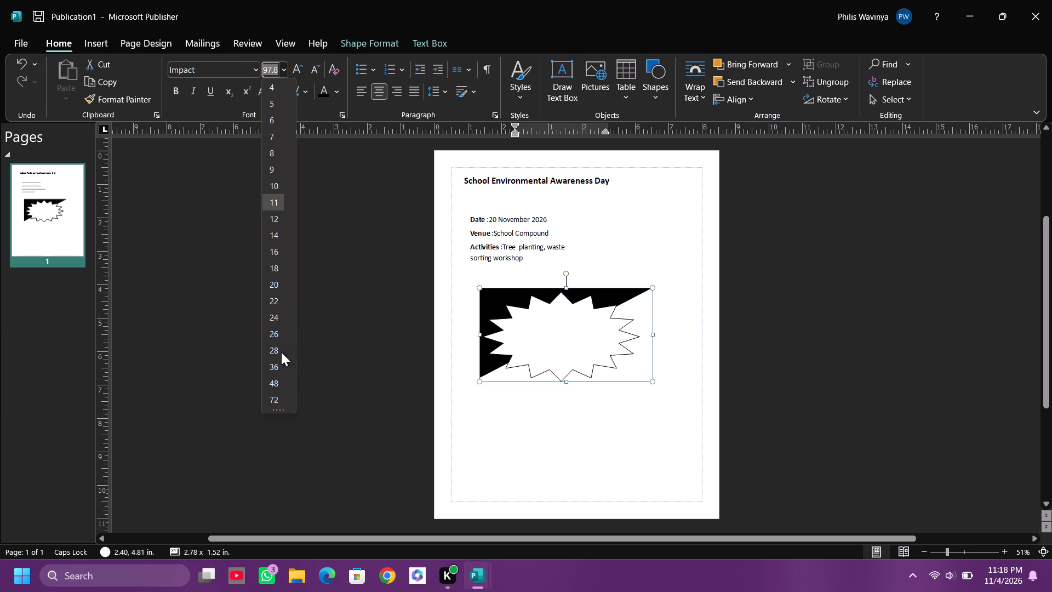
left_click(282, 383)
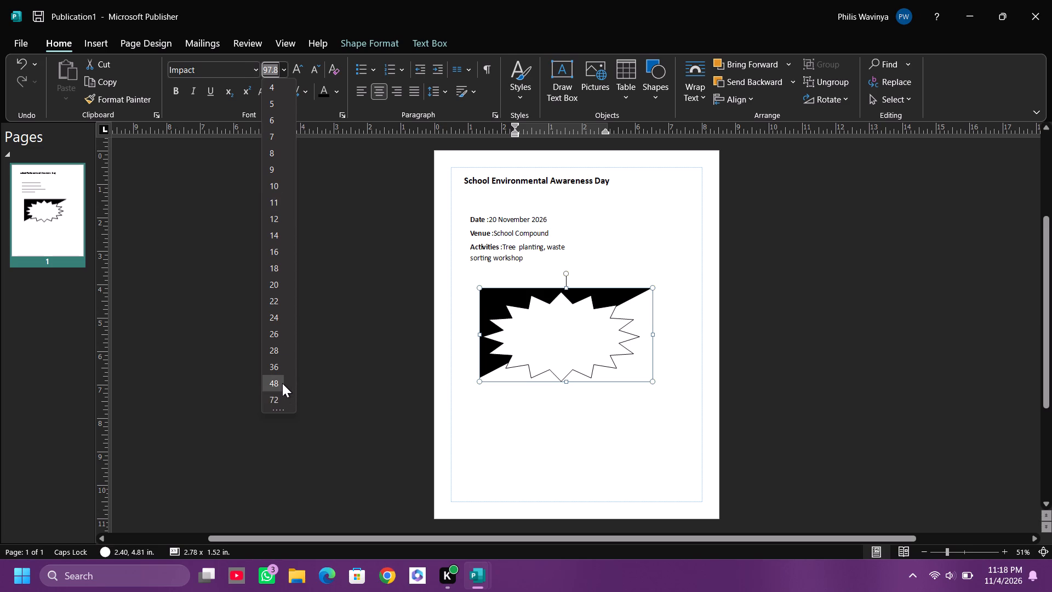
type("ATTENT")
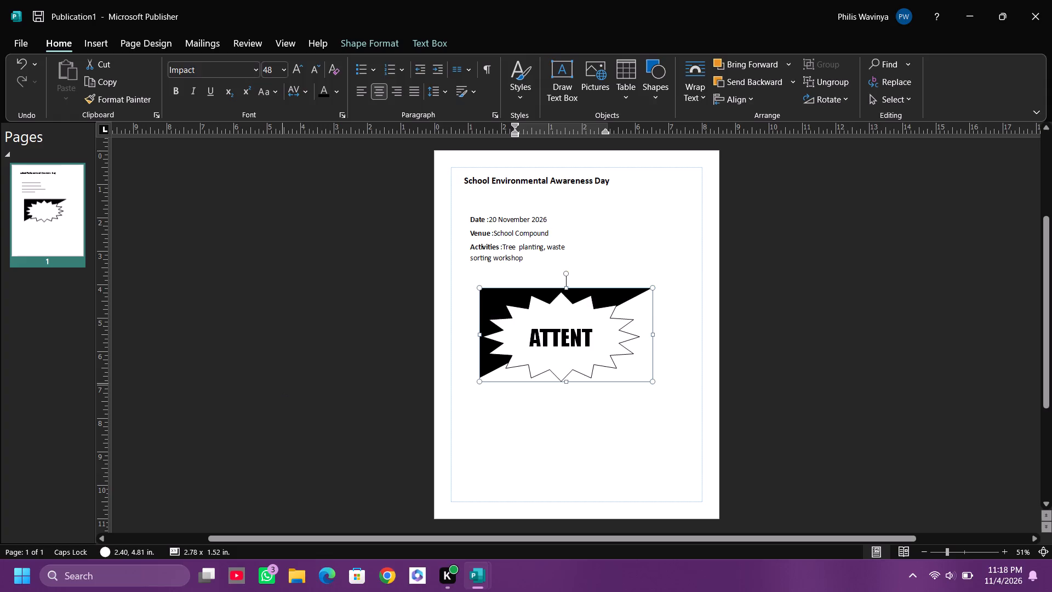
type("ION")
key("space")
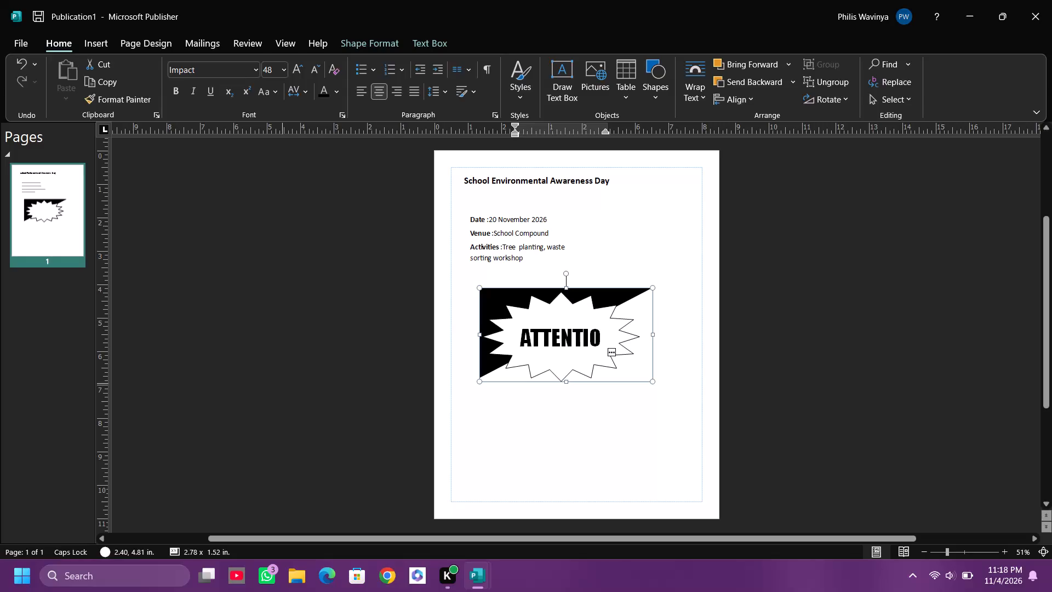
key("BackSpace")
Enlarge the ATTENTION starburst to about 6.80 x 2.96 in, placed at about 0.82, 4.16 in so it nearly spans the page margins.
left_click_drag(655, 383, 691, 389)
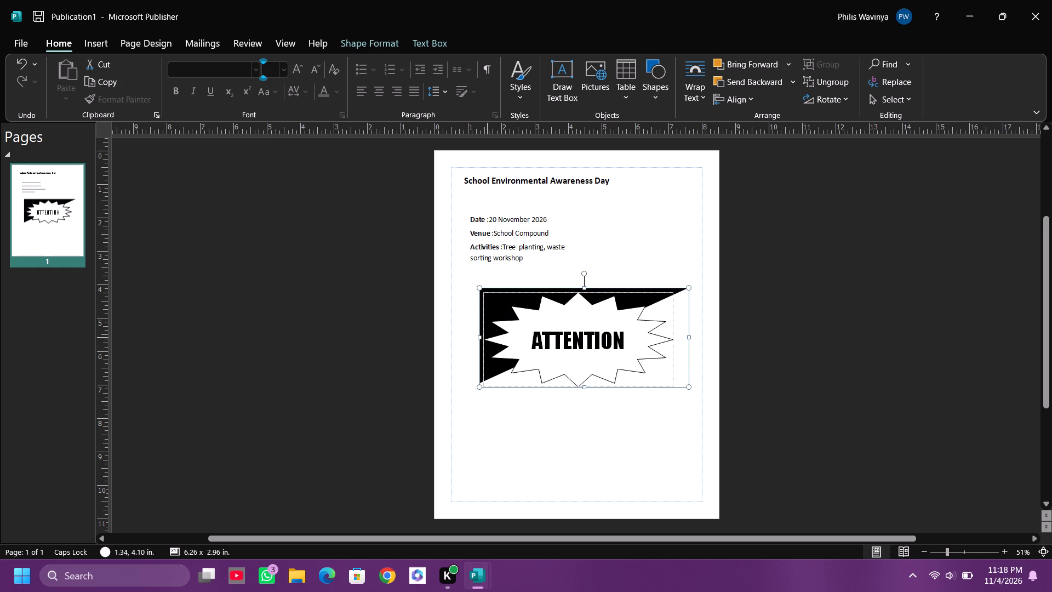
left_click_drag(487, 338, 477, 341)
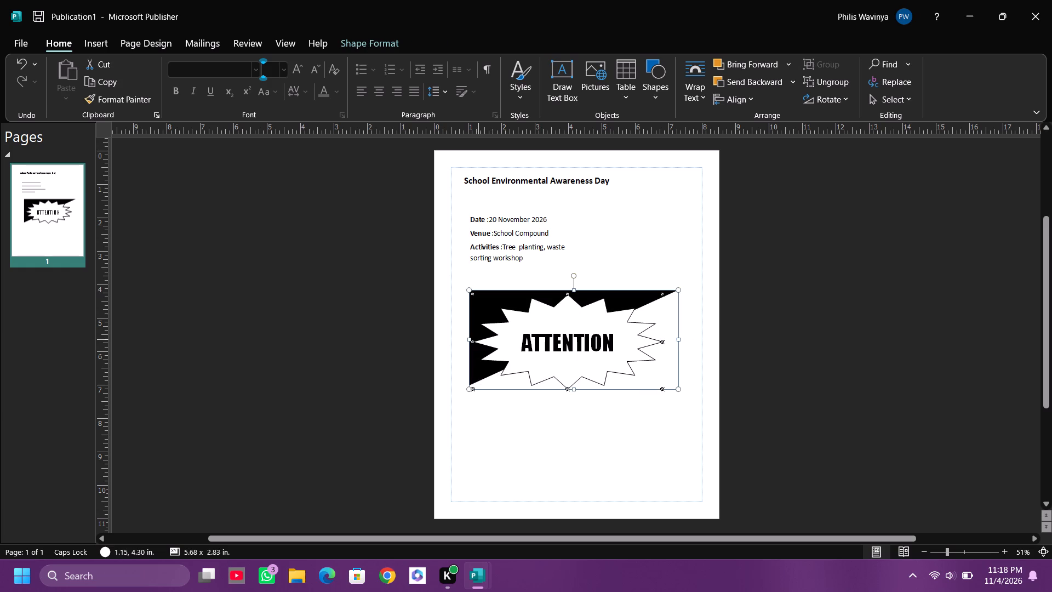
left_click_drag(470, 339, 464, 346)
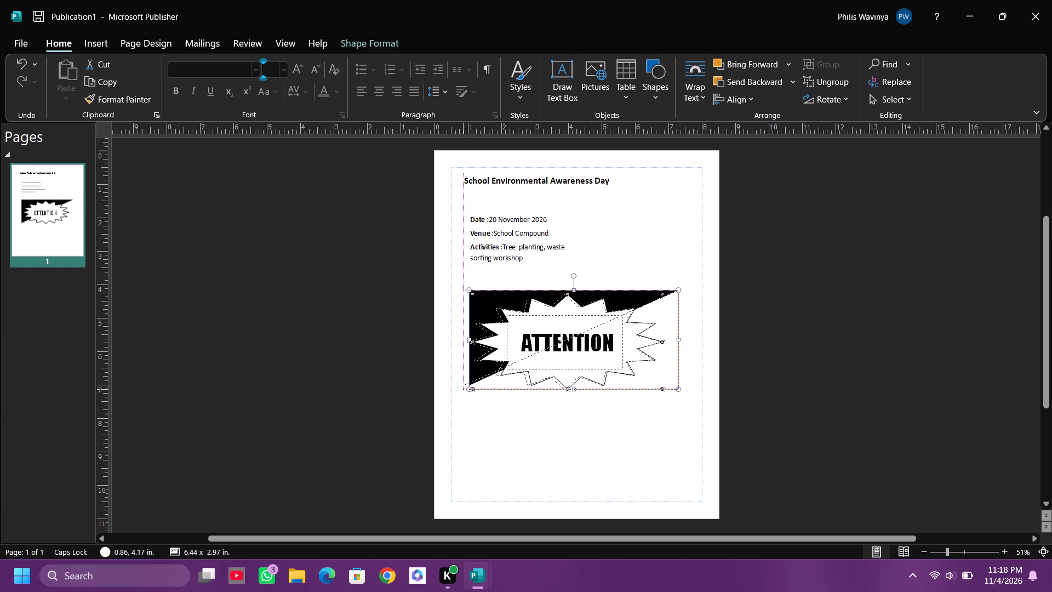
left_click_drag(464, 346, 463, 346)
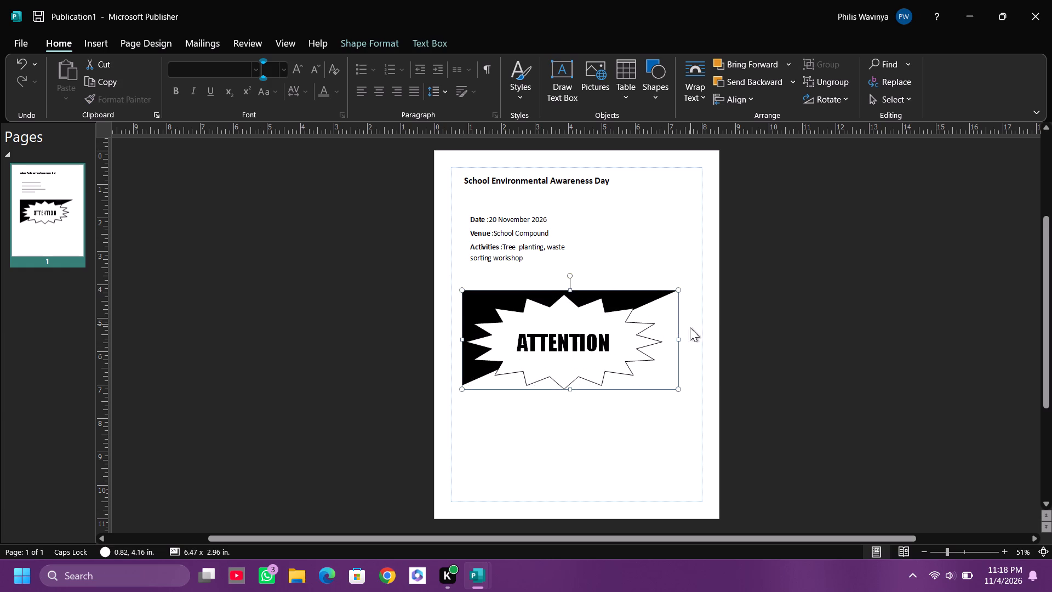
left_click_drag(677, 339, 688, 338)
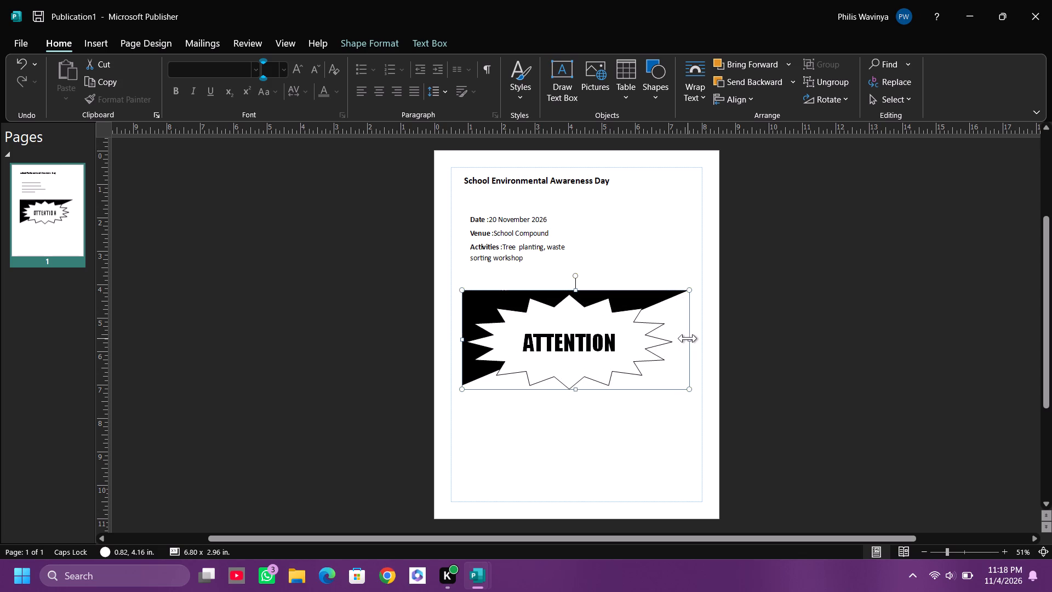
left_click(624, 341)
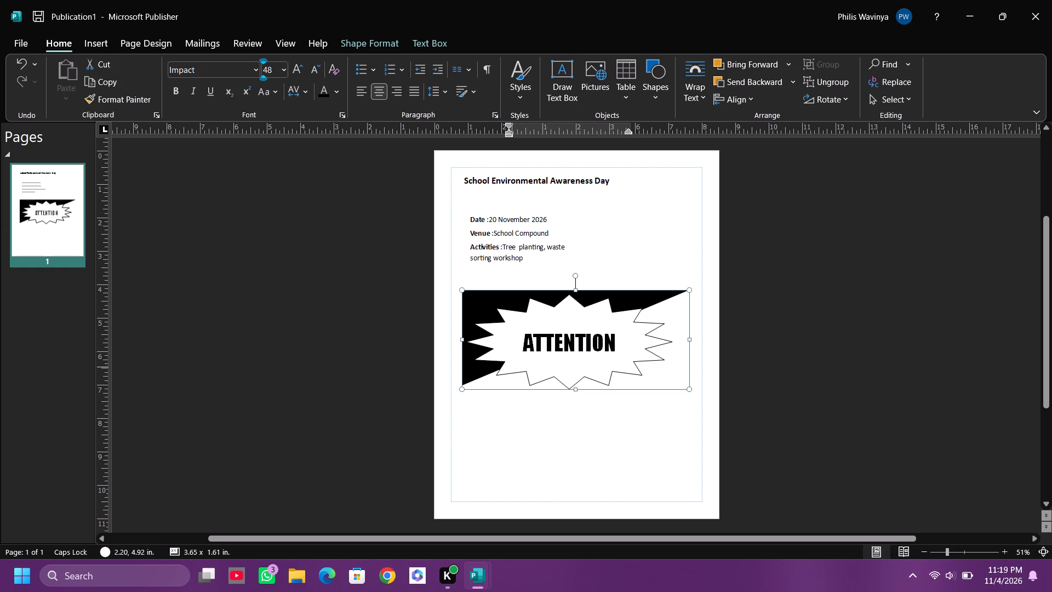
left_click(639, 244)
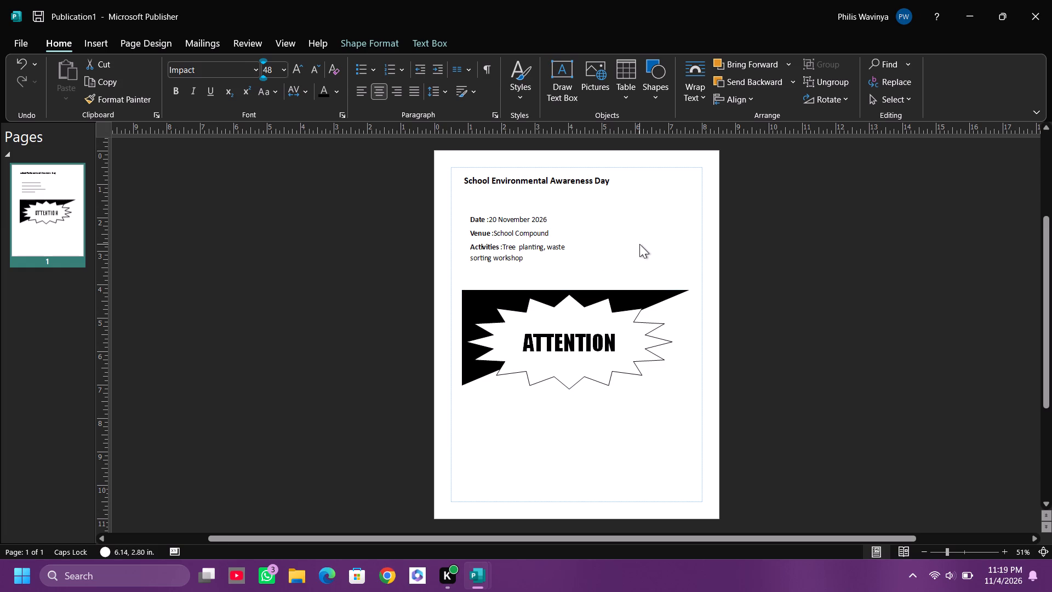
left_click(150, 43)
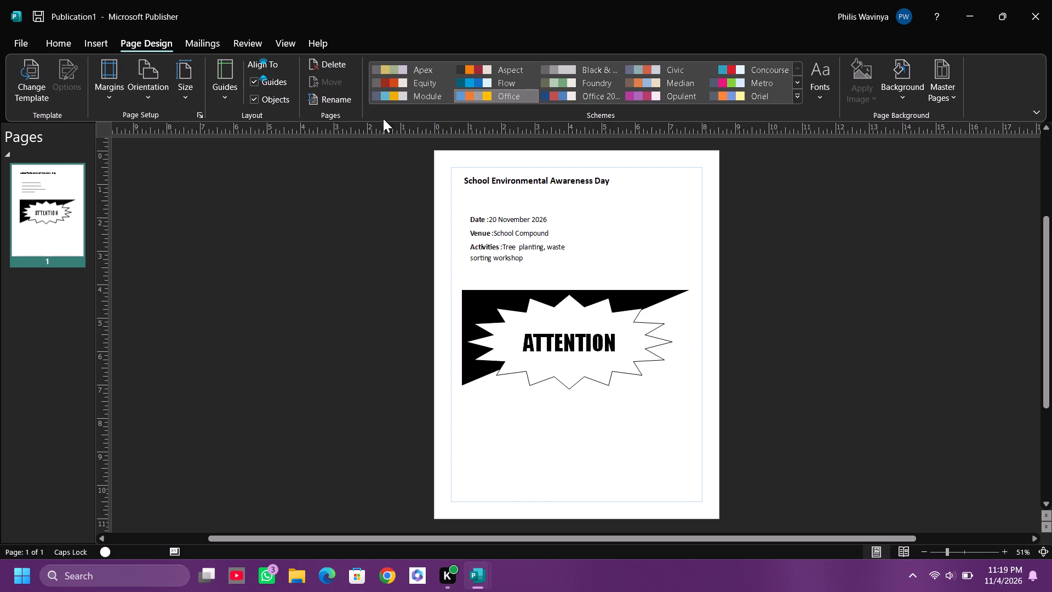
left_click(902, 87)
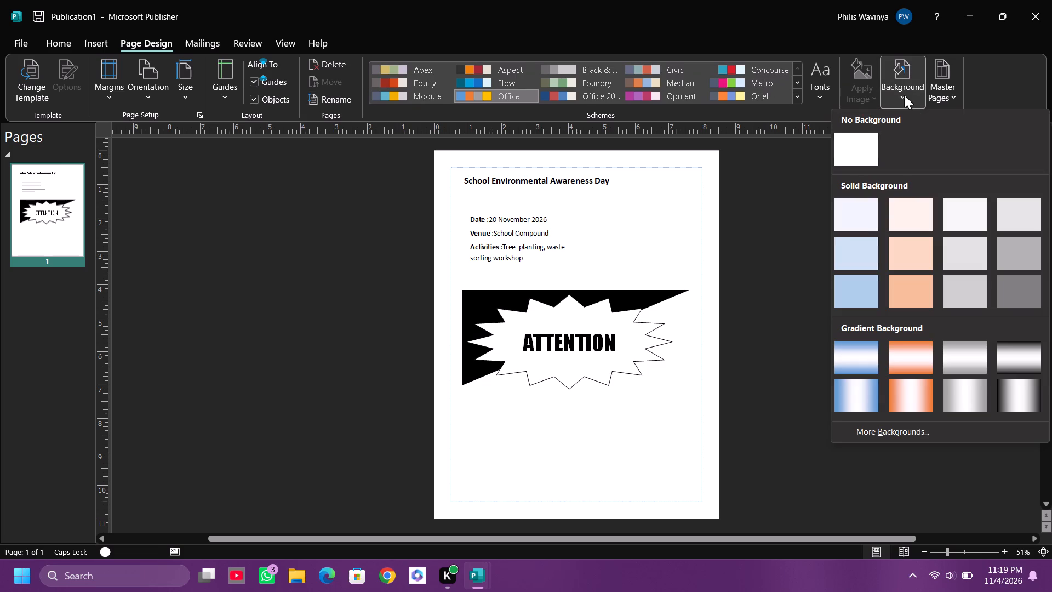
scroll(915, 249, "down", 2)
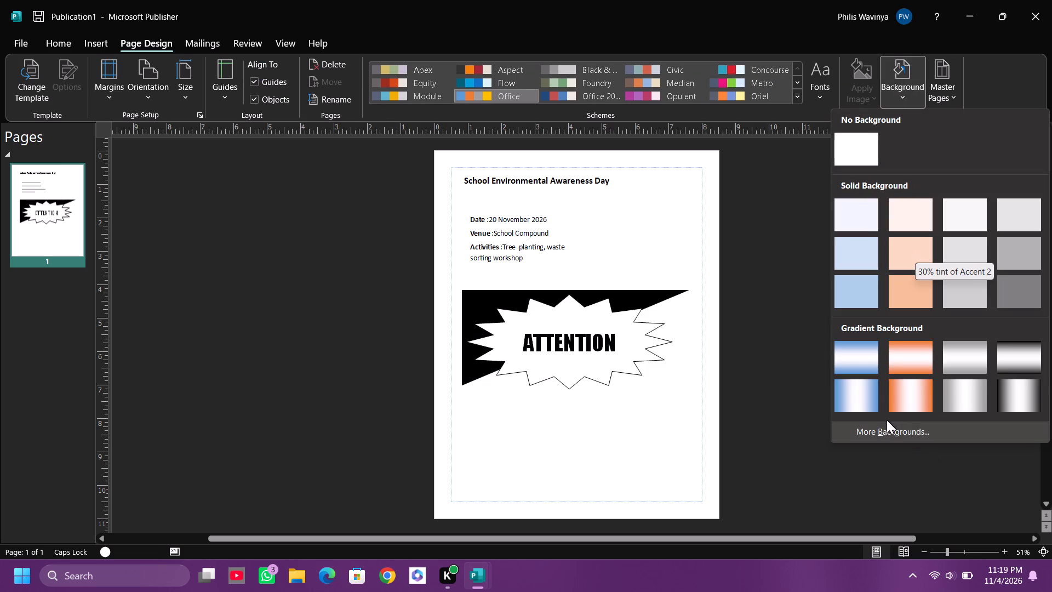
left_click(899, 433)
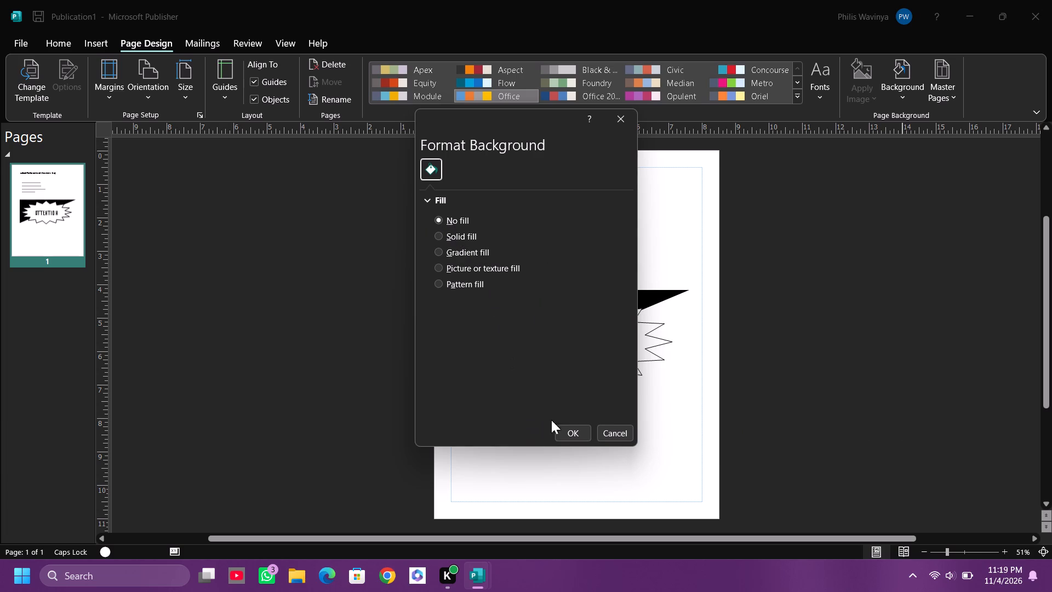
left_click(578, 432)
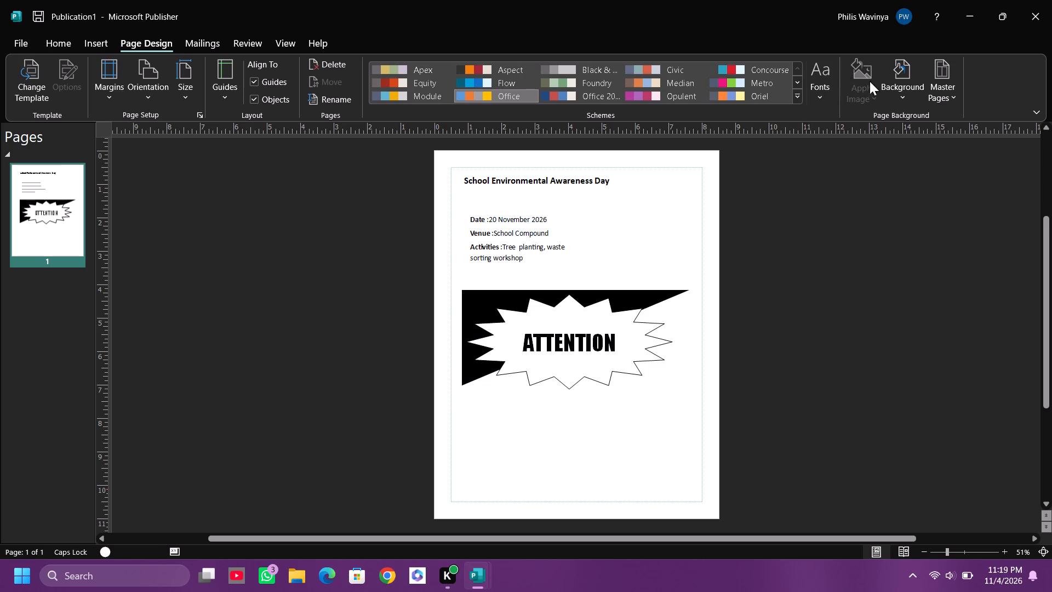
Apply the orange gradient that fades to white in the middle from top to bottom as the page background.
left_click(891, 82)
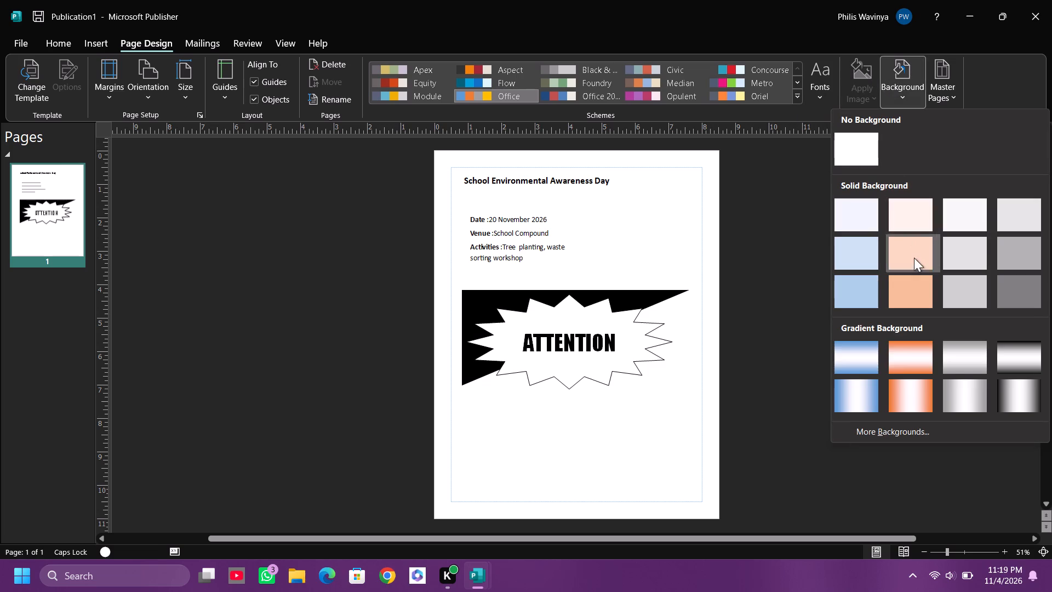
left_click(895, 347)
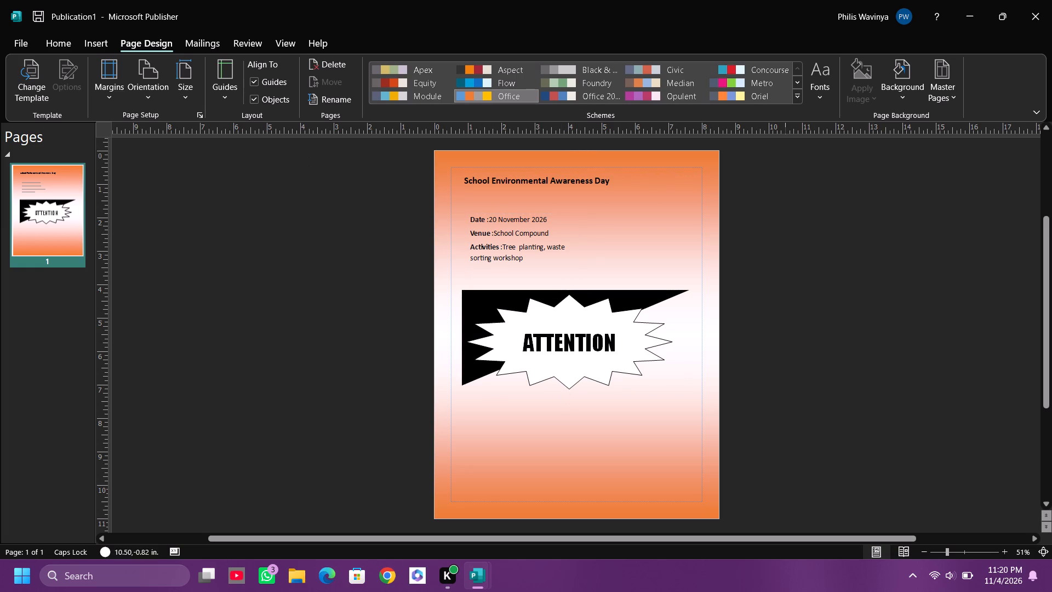
Change the page background to a solid fill in the standard green colour.
left_click(897, 86)
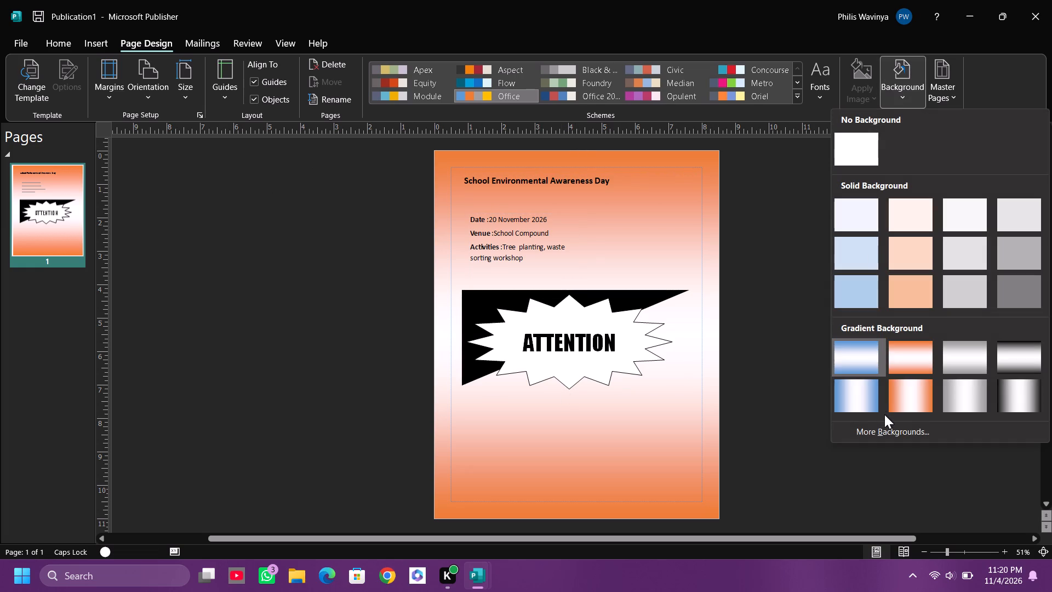
scroll(884, 414, "down", 1)
left_click(877, 430)
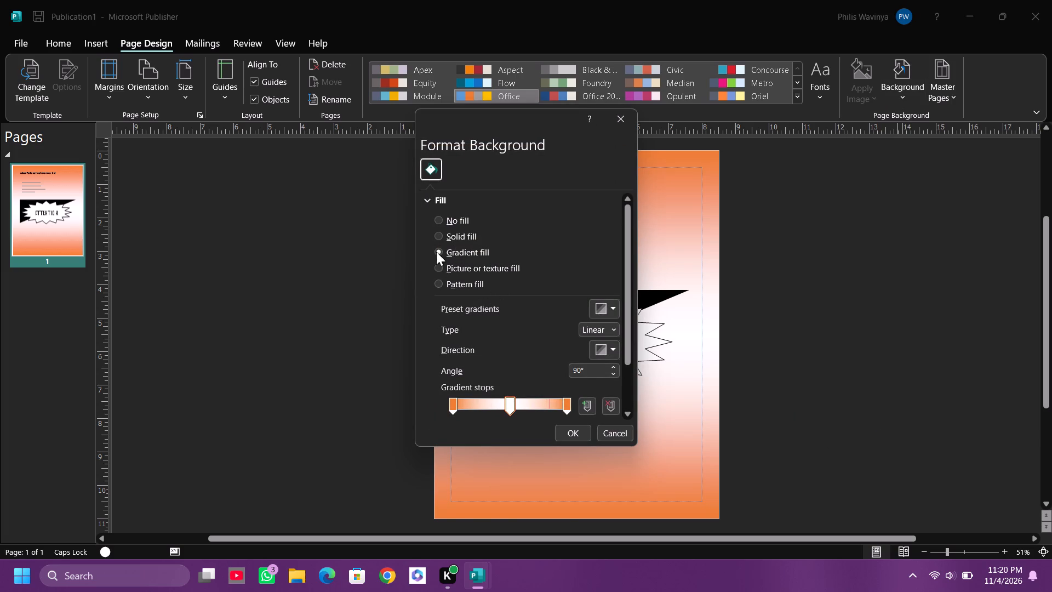
left_click(442, 281)
scroll(508, 397, "down", 1)
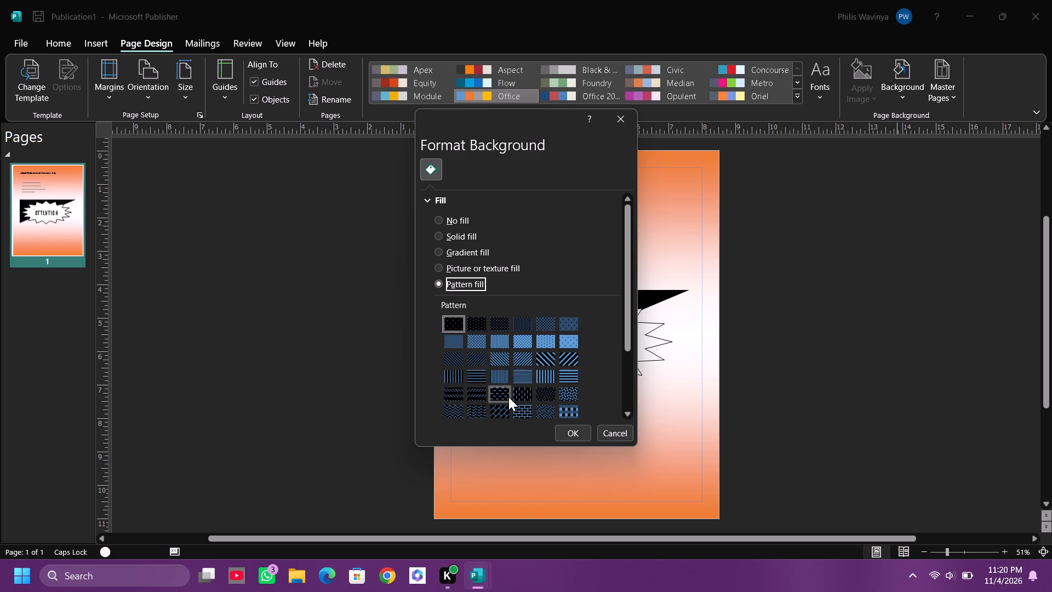
scroll(508, 397, "down", 1)
scroll(508, 397, "up", 1)
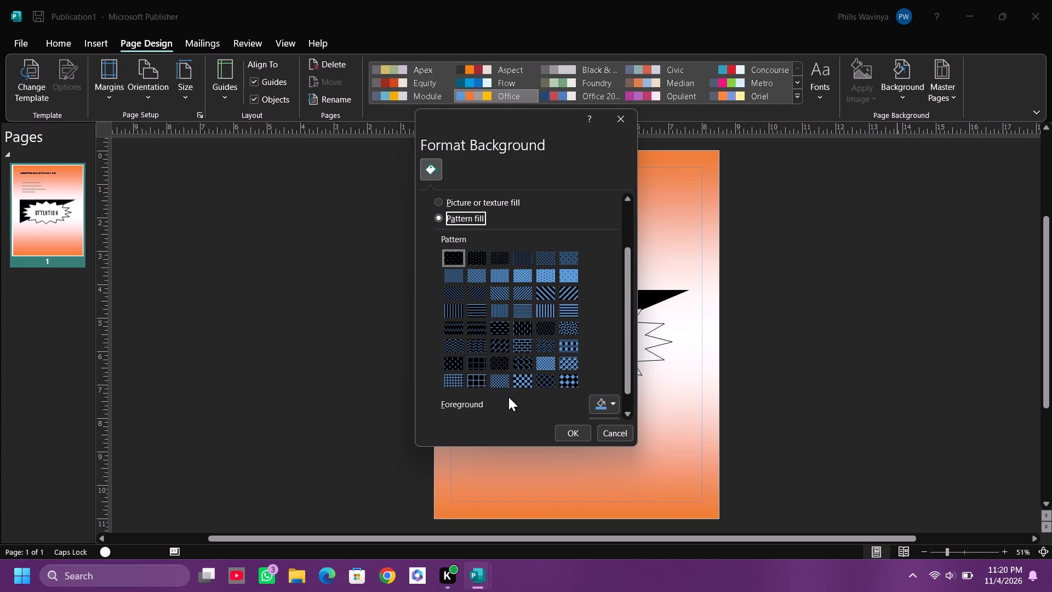
scroll(508, 397, "up", 1)
left_click(448, 206)
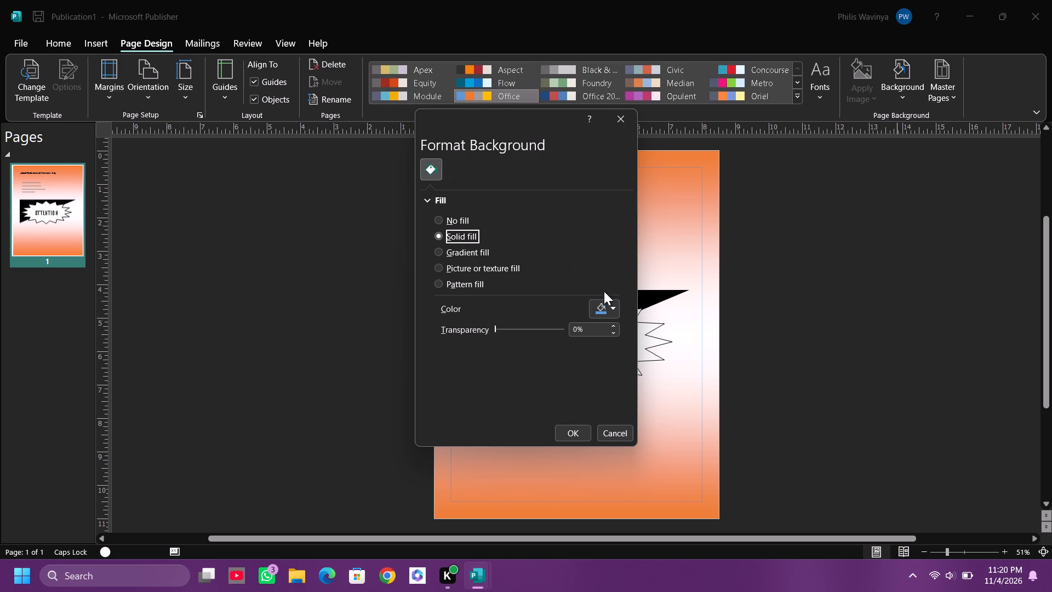
left_click(608, 307)
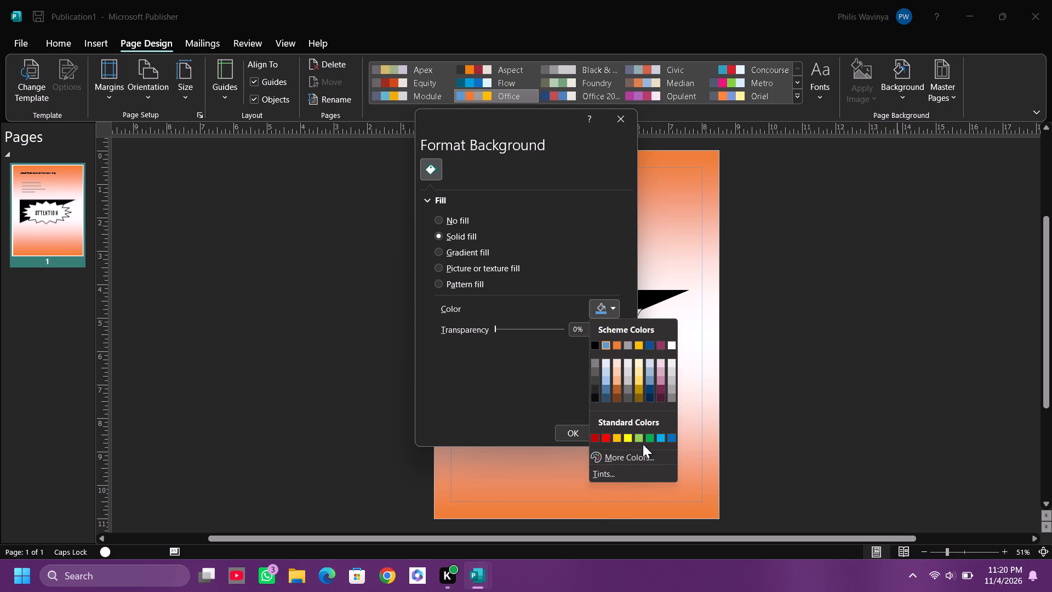
left_click(647, 440)
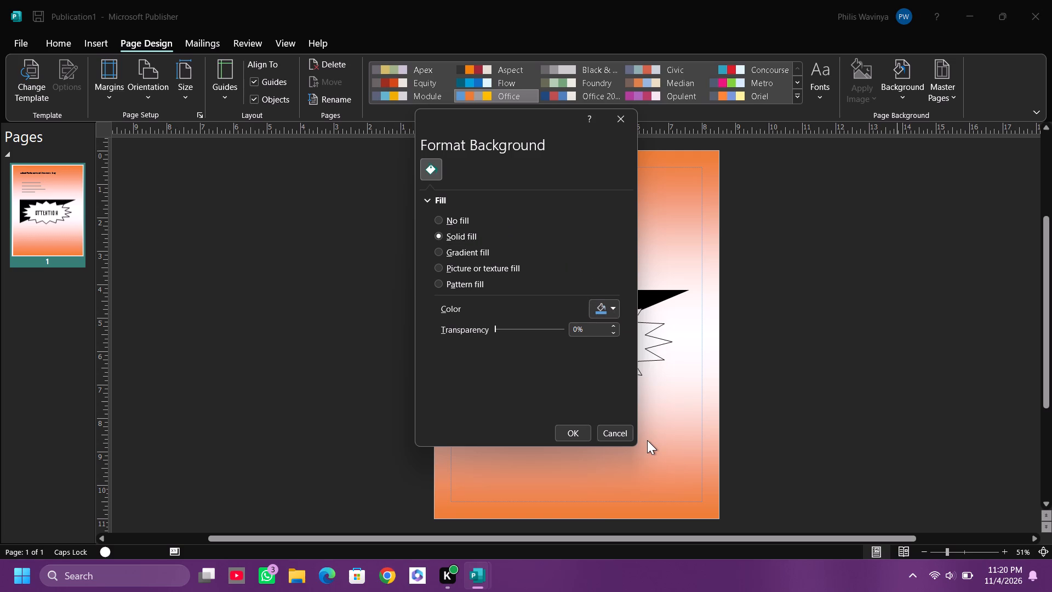
left_click(571, 437)
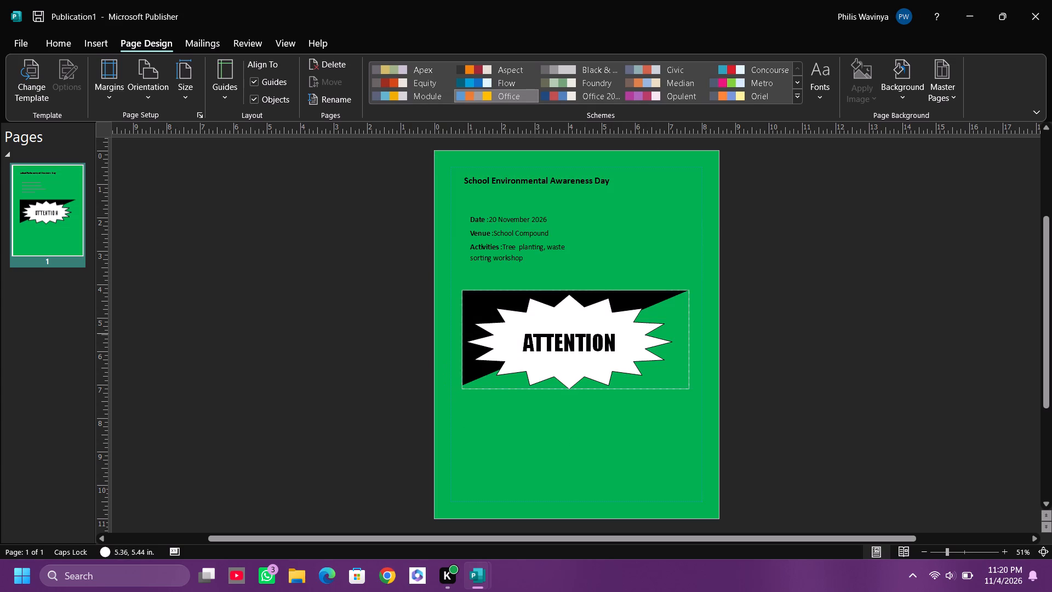
Try text sizes 48 and 24 on the heading "School Environmental Awareness Day" and settle on 28.
left_click_drag(514, 203, 551, 201)
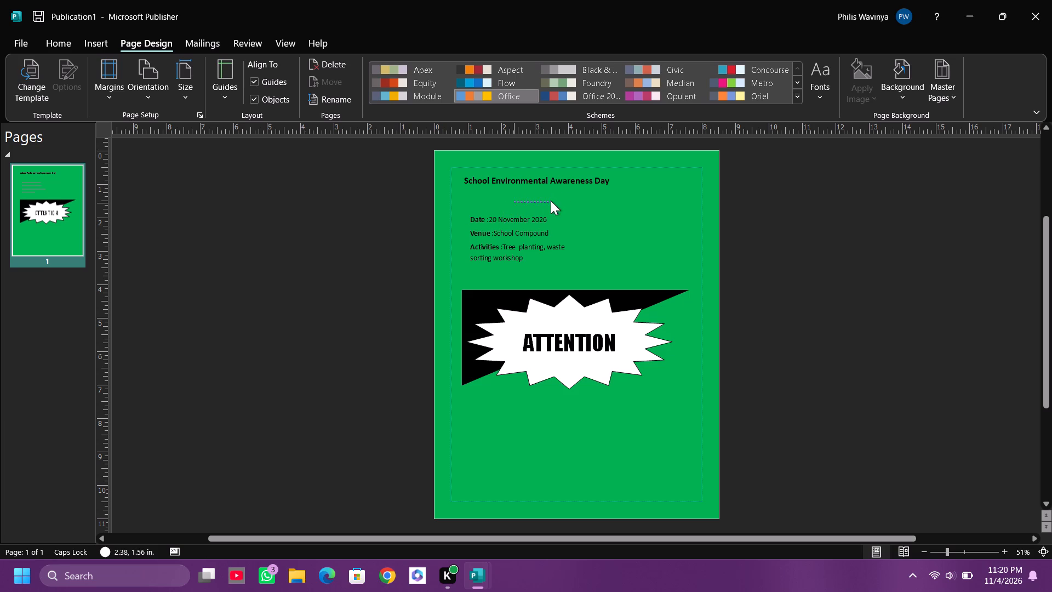
left_click_drag(551, 201, 456, 215)
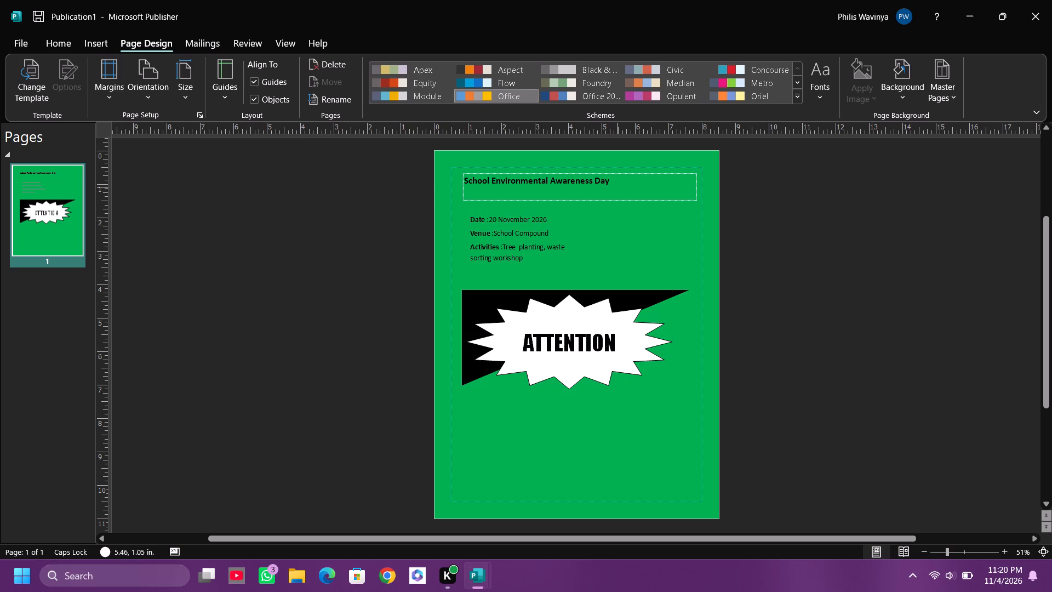
left_click_drag(617, 186, 491, 207)
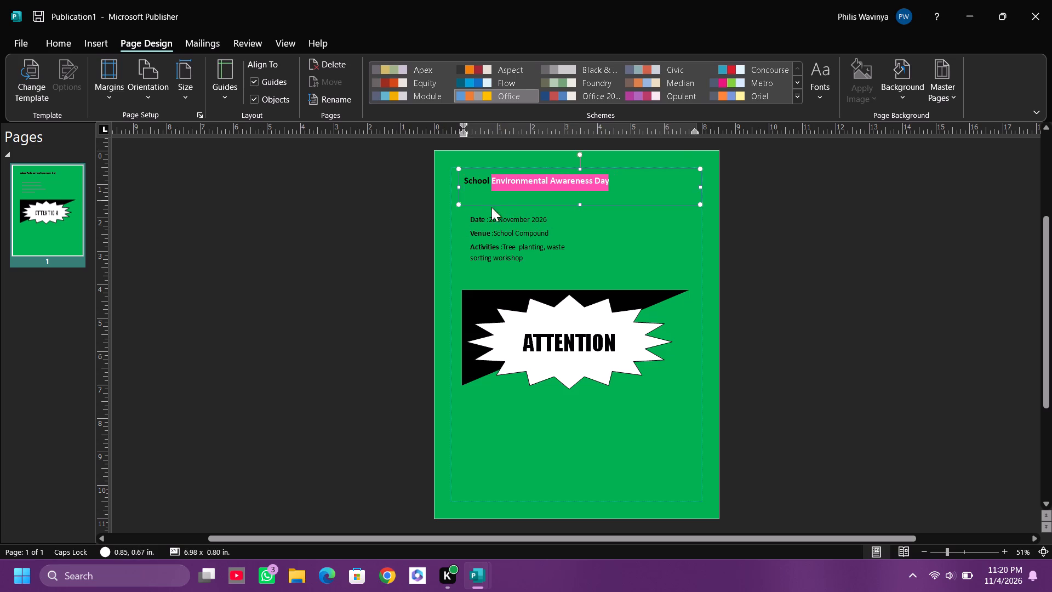
left_click_drag(491, 207, 461, 197)
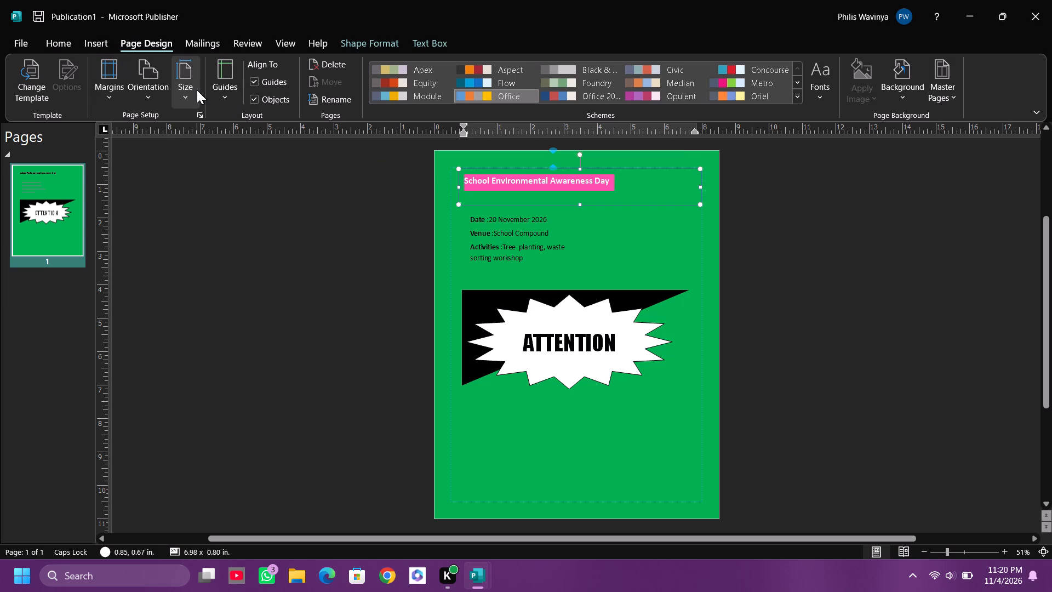
left_click(60, 43)
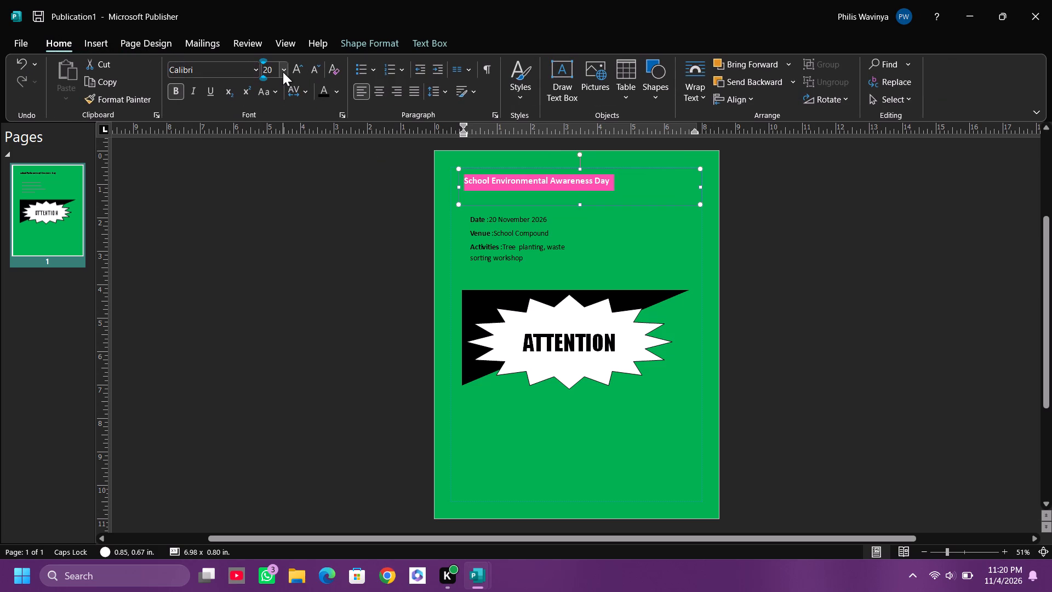
left_click(284, 72)
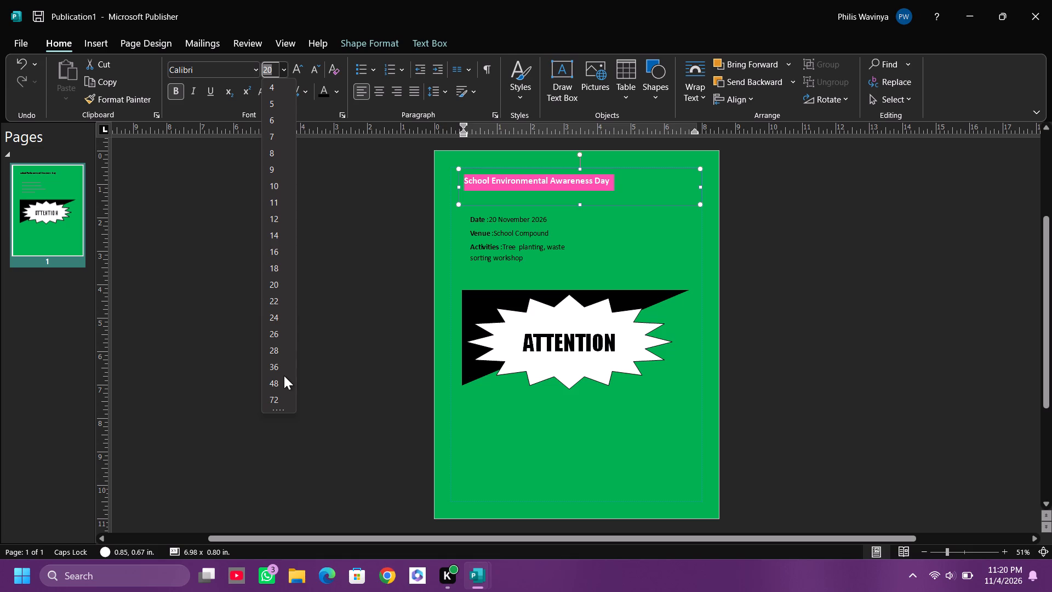
left_click(283, 384)
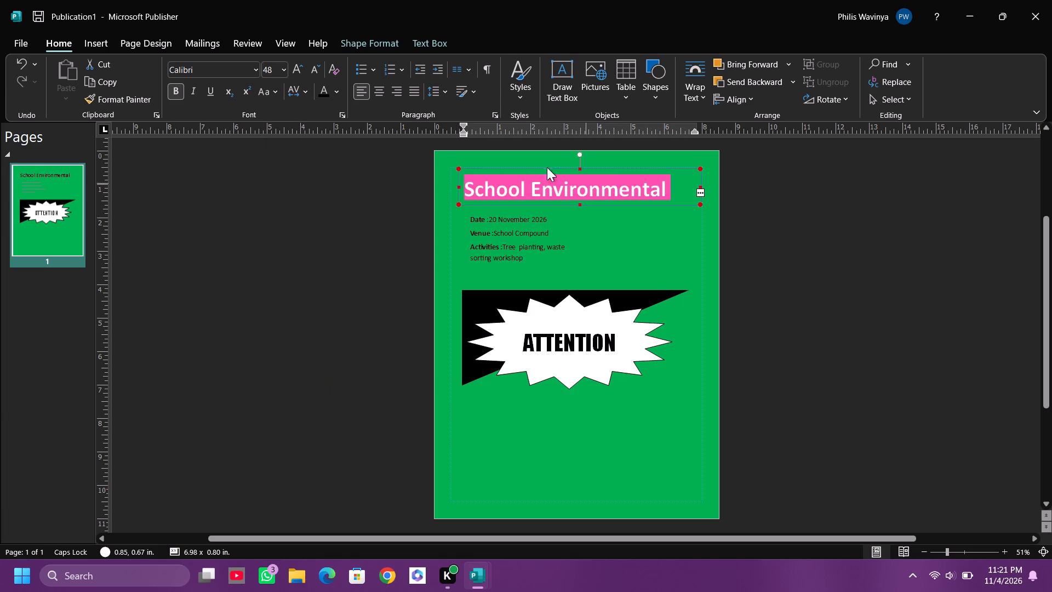
left_click(282, 71)
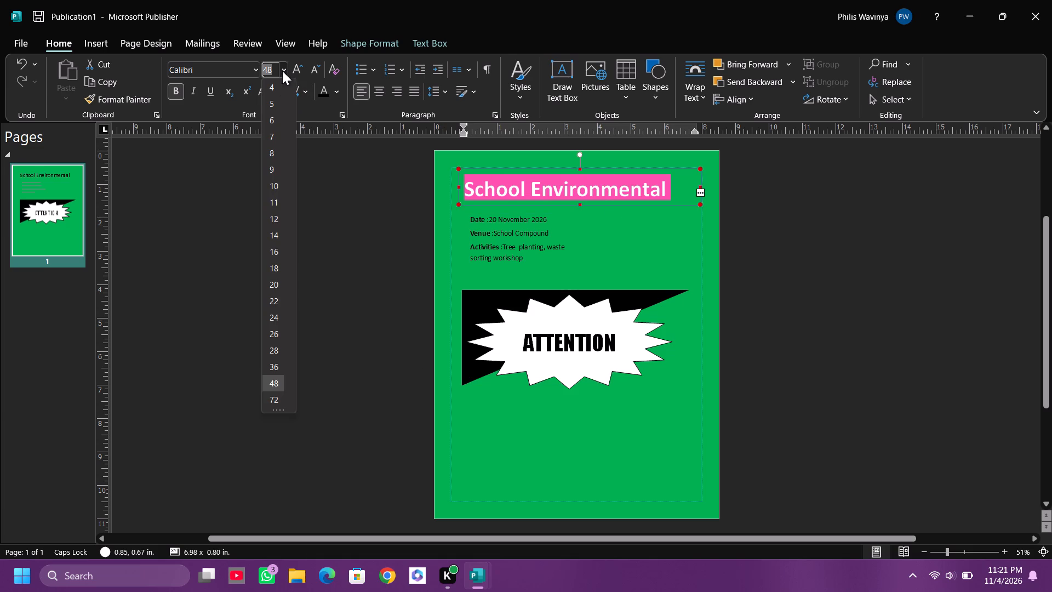
left_click(277, 325)
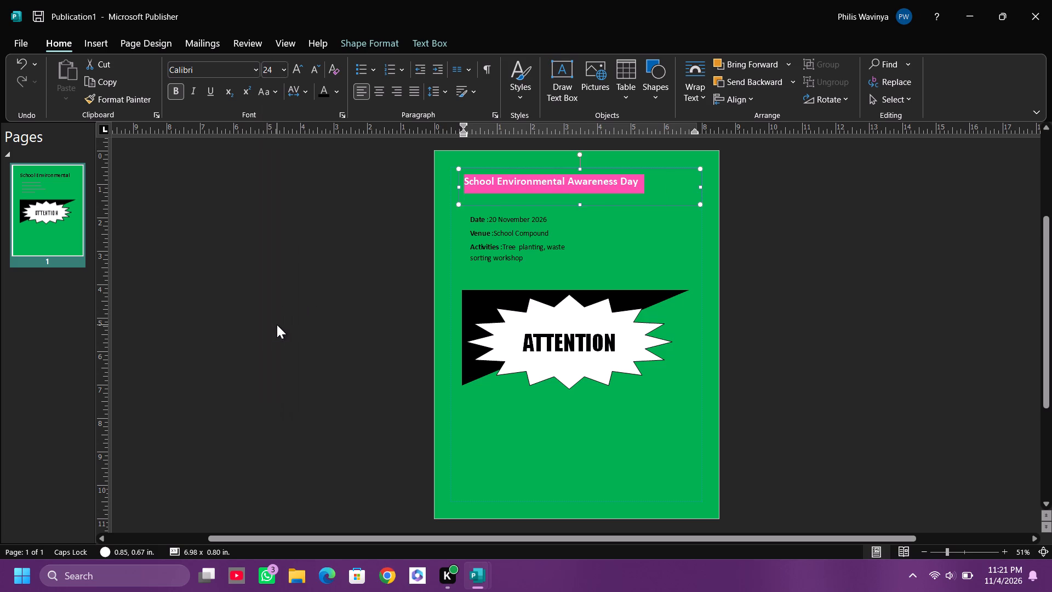
left_click(282, 67)
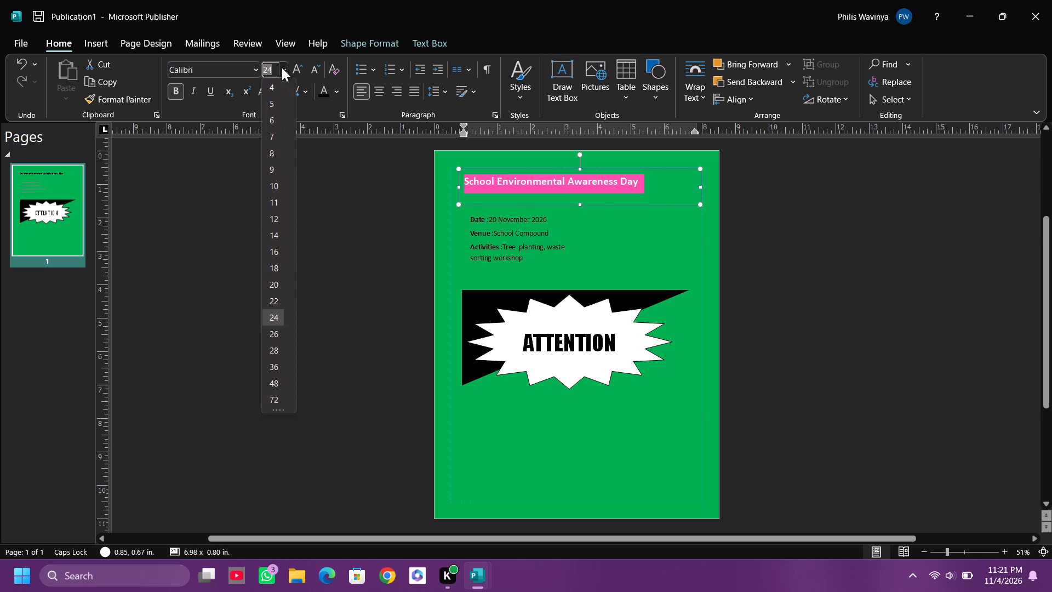
left_click(276, 345)
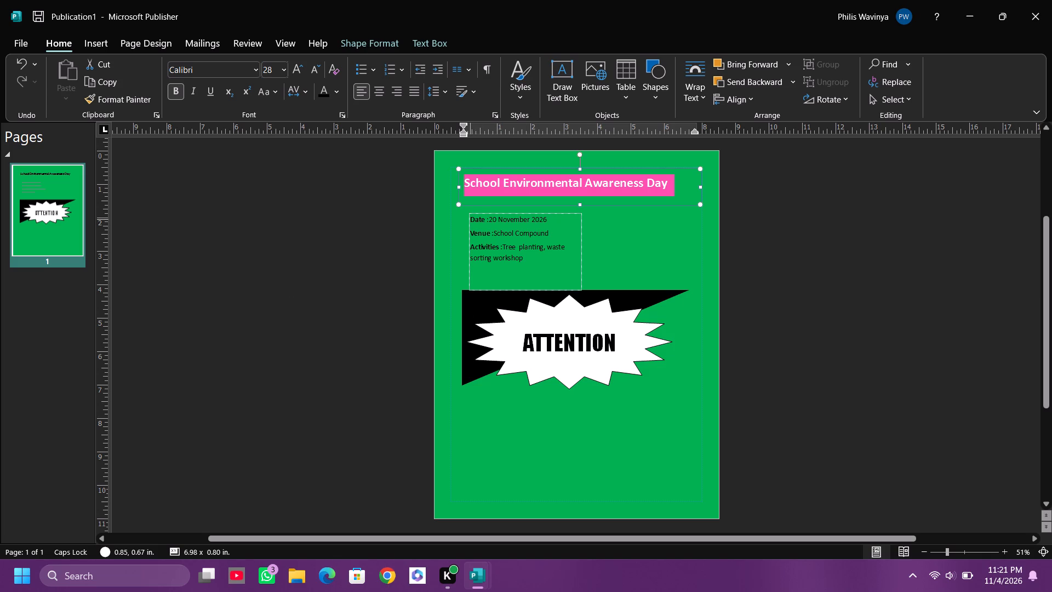
Shift the event details box to about 0.85, 1.87 in, in line with the heading, and set all its text to size 22.
left_click(536, 268)
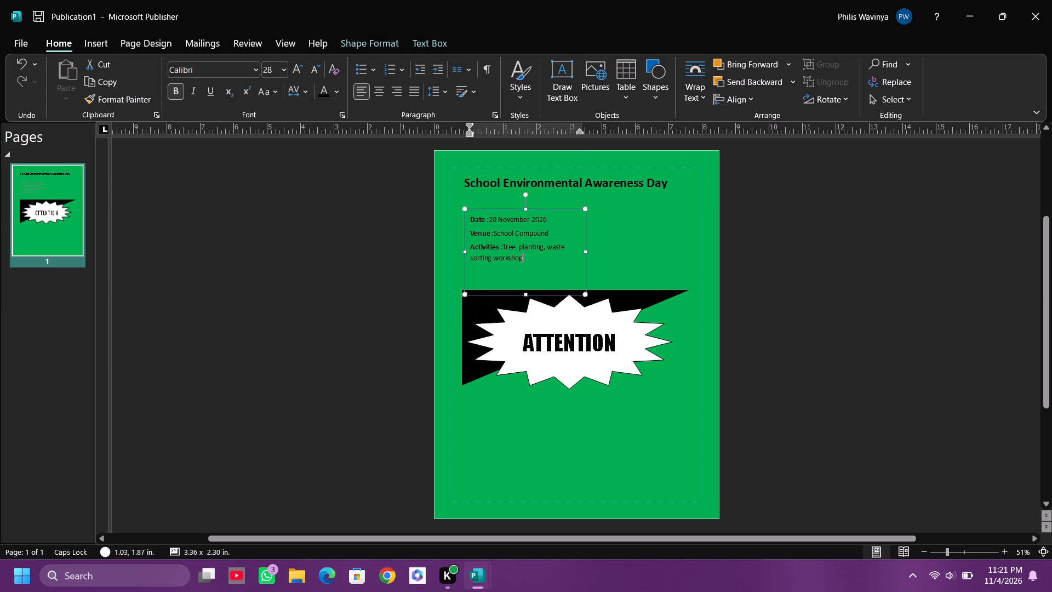
left_click_drag(527, 255, 477, 213)
left_click_drag(477, 213, 471, 213)
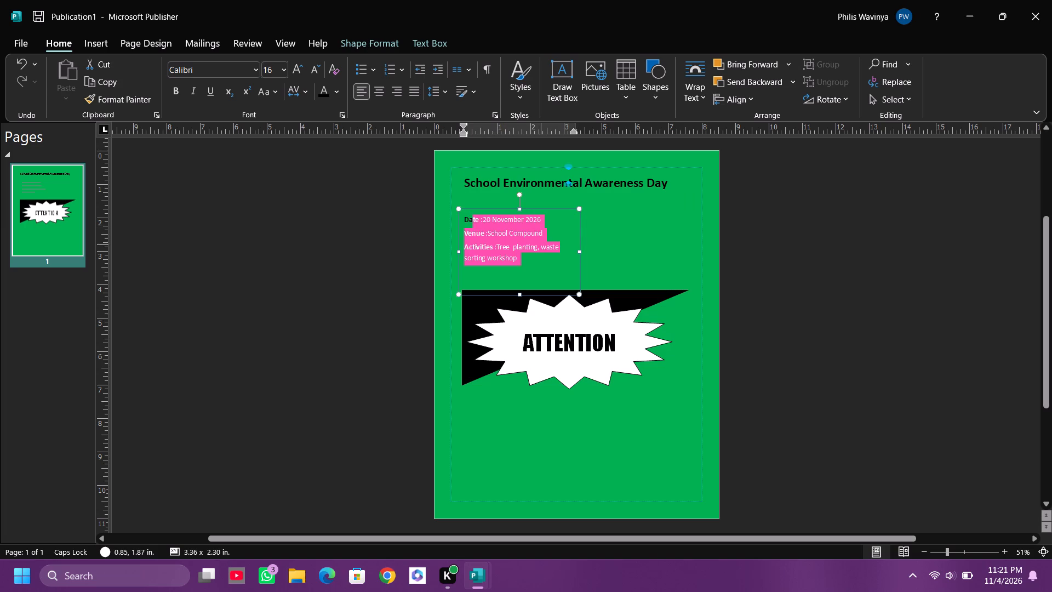
left_click_drag(524, 260, 504, 258)
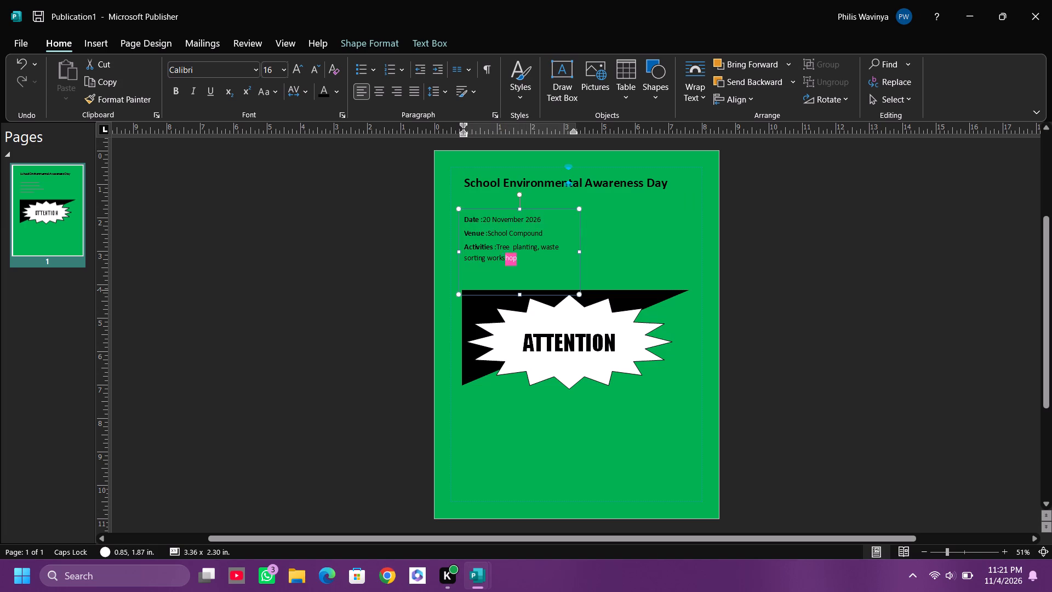
left_click_drag(504, 258, 449, 220)
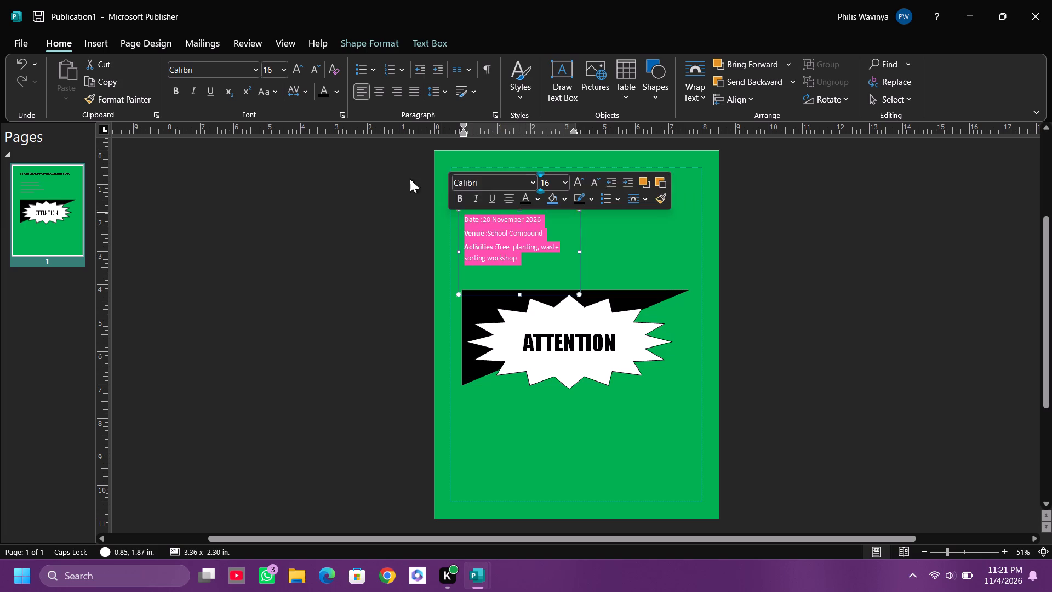
left_click(280, 70)
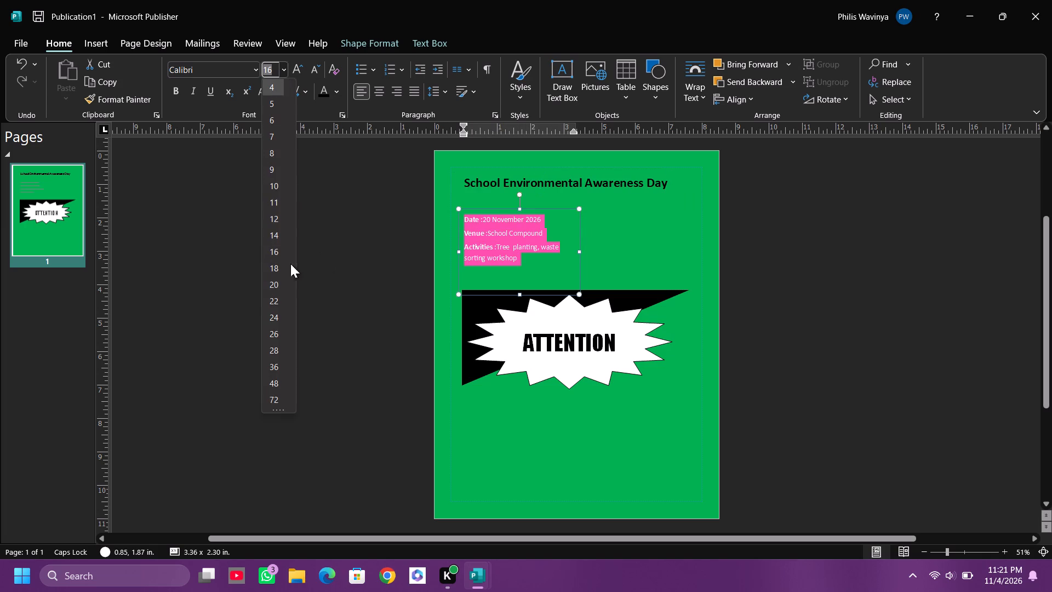
left_click(275, 299)
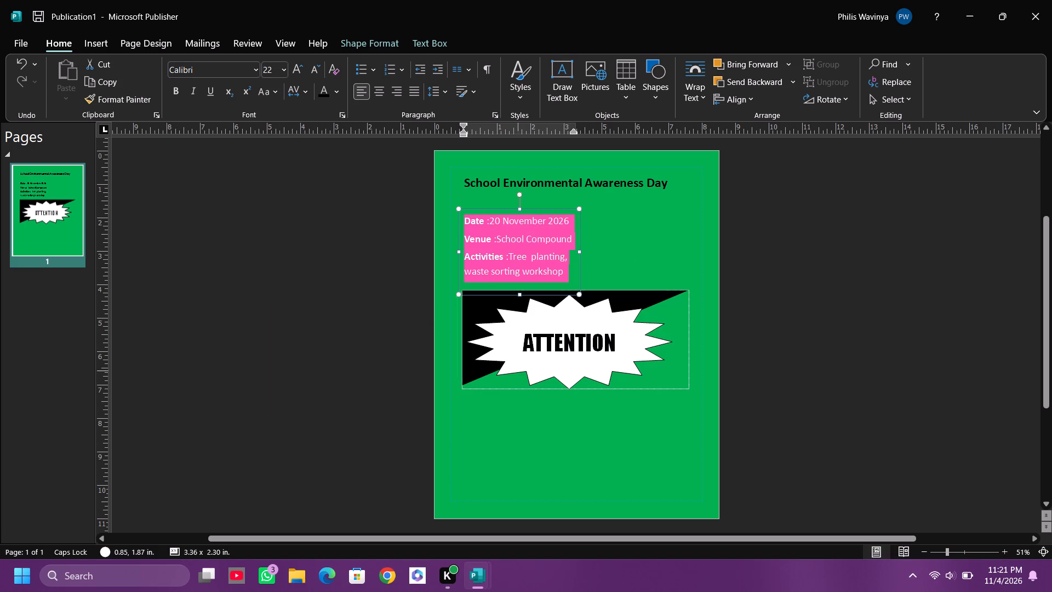
Move the ATTENTION starburst down the page to about 1.20, 5.36 in, leaving a gap below the event details.
left_click_drag(523, 358, 522, 381)
left_click_drag(521, 379, 520, 388)
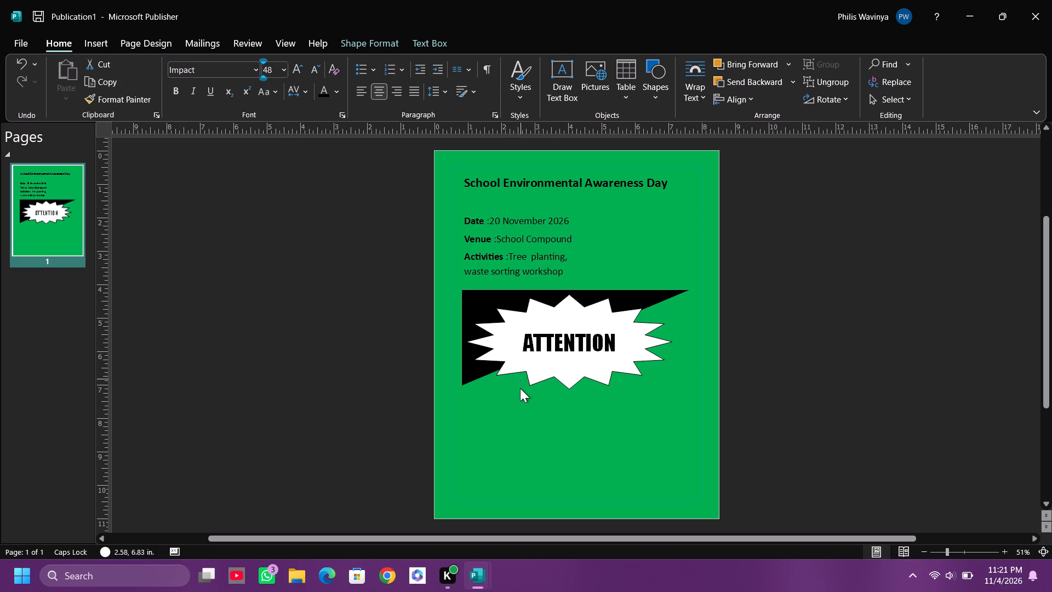
left_click_drag(520, 388, 521, 397)
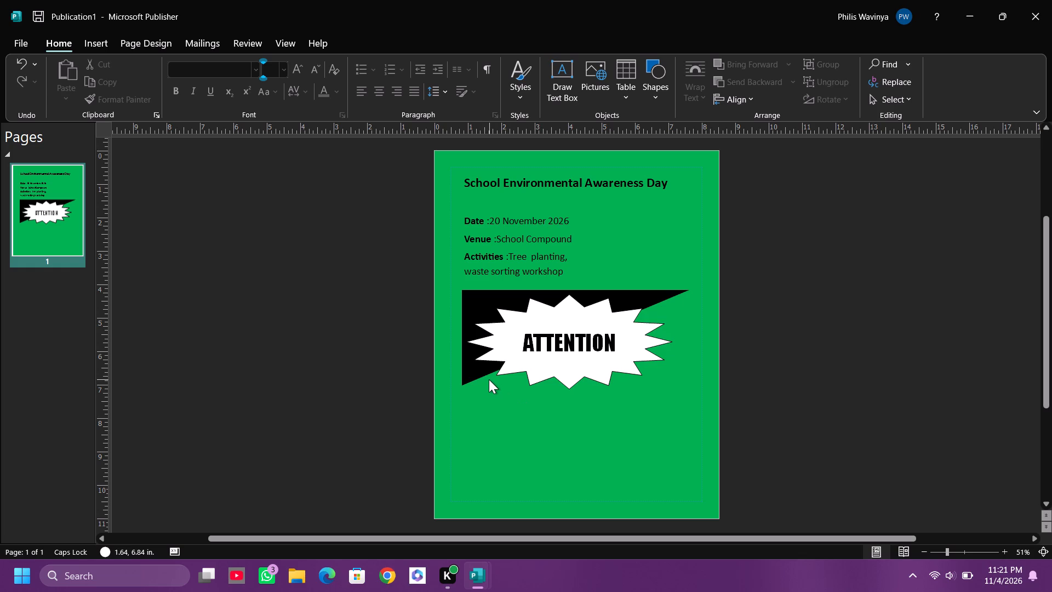
left_click_drag(489, 379, 493, 374)
left_click(506, 334)
left_click_drag(506, 334, 502, 350)
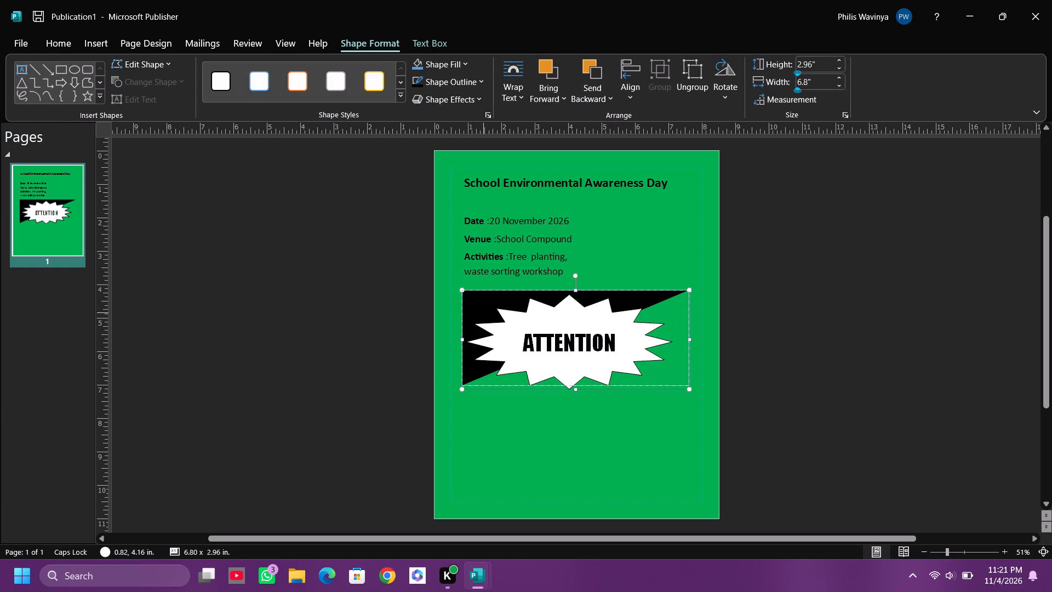
left_click_drag(483, 312, 496, 352)
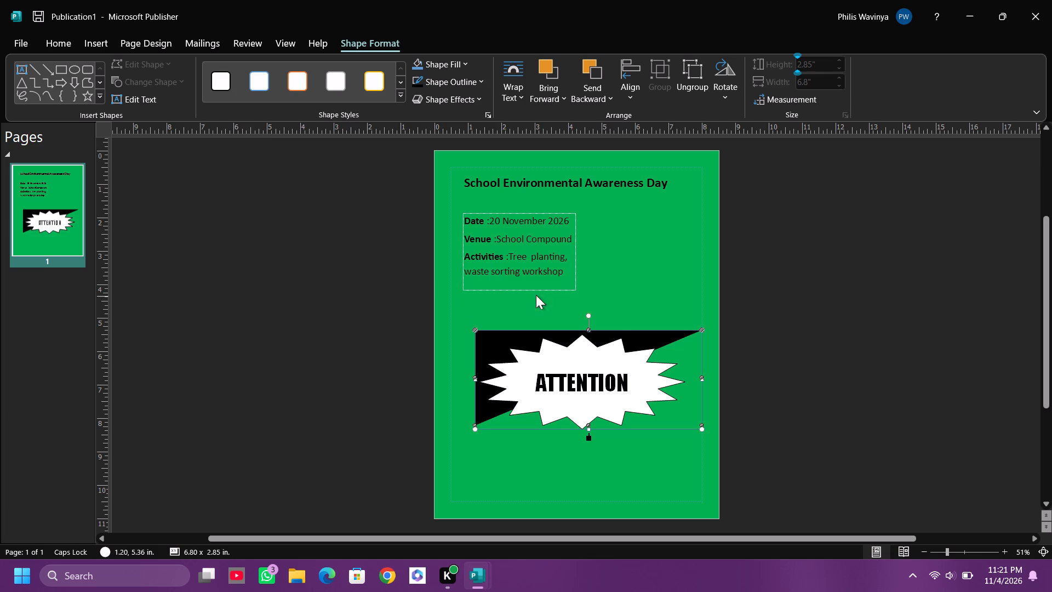
Enlarge the event details text box to about 3.87 x 2.44 in.
left_click(556, 292)
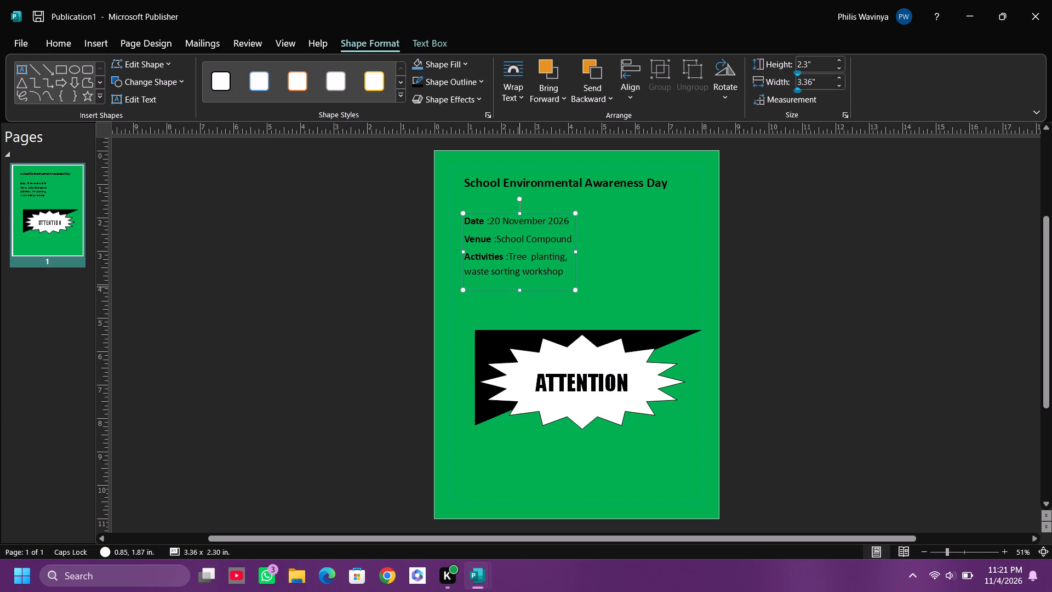
left_click_drag(519, 286, 524, 298)
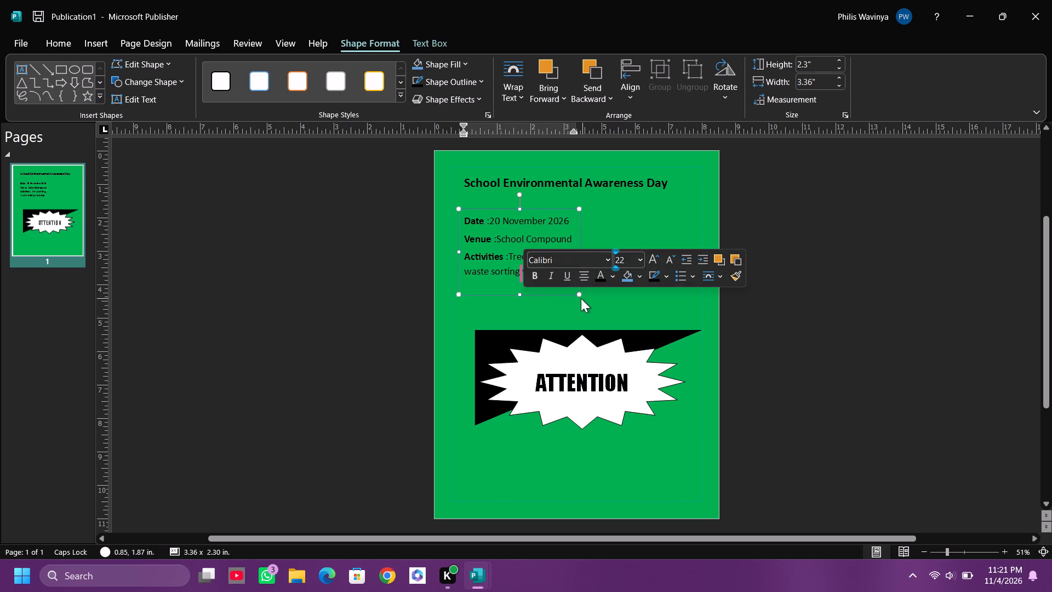
left_click_drag(577, 293, 594, 298)
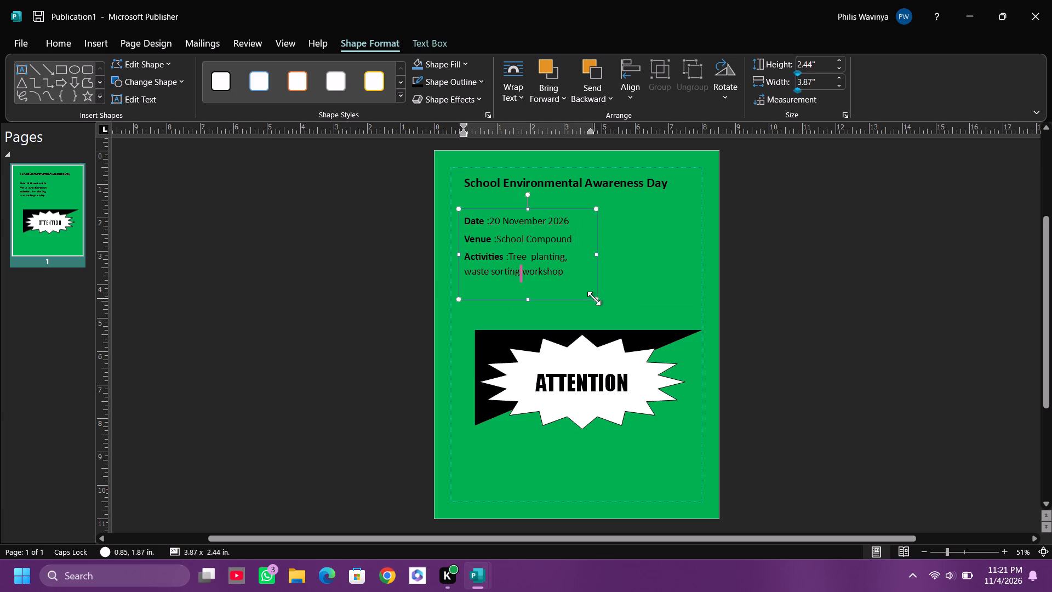
left_click(659, 255)
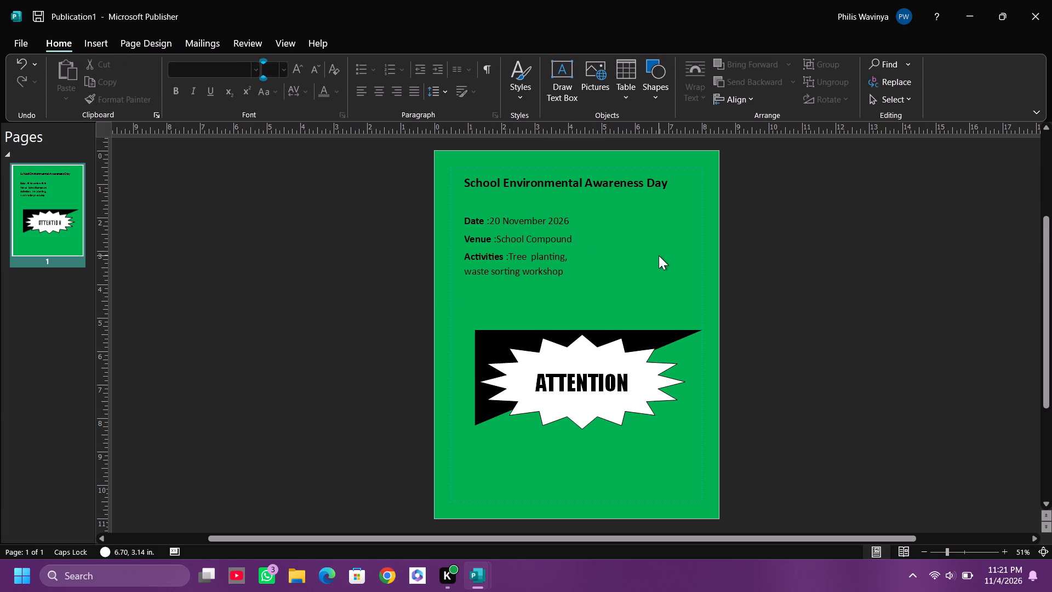
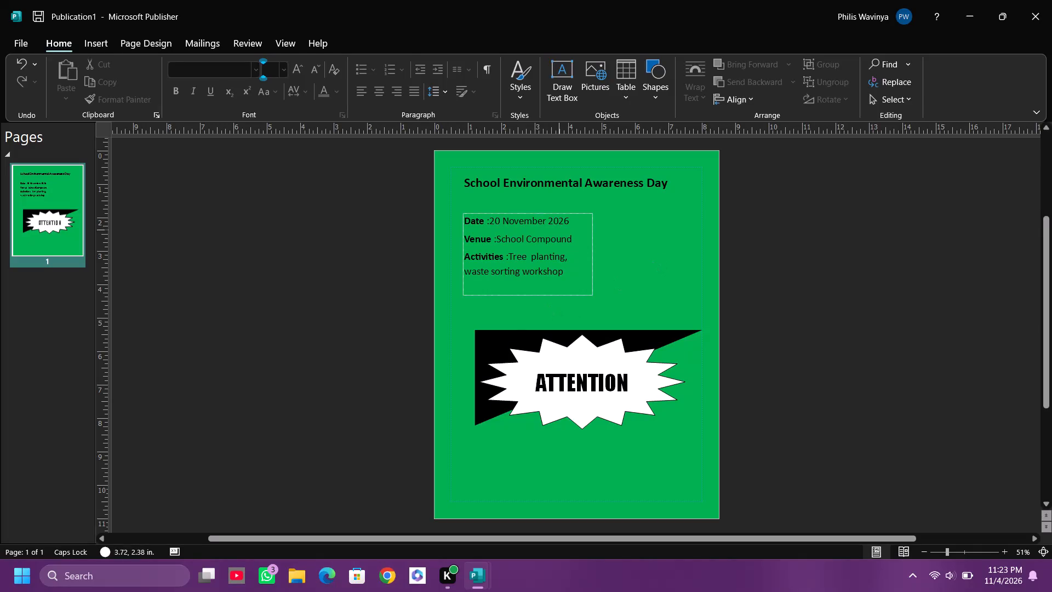
Select the whole ATTENTION starburst graphic below the event details.
left_click(497, 339)
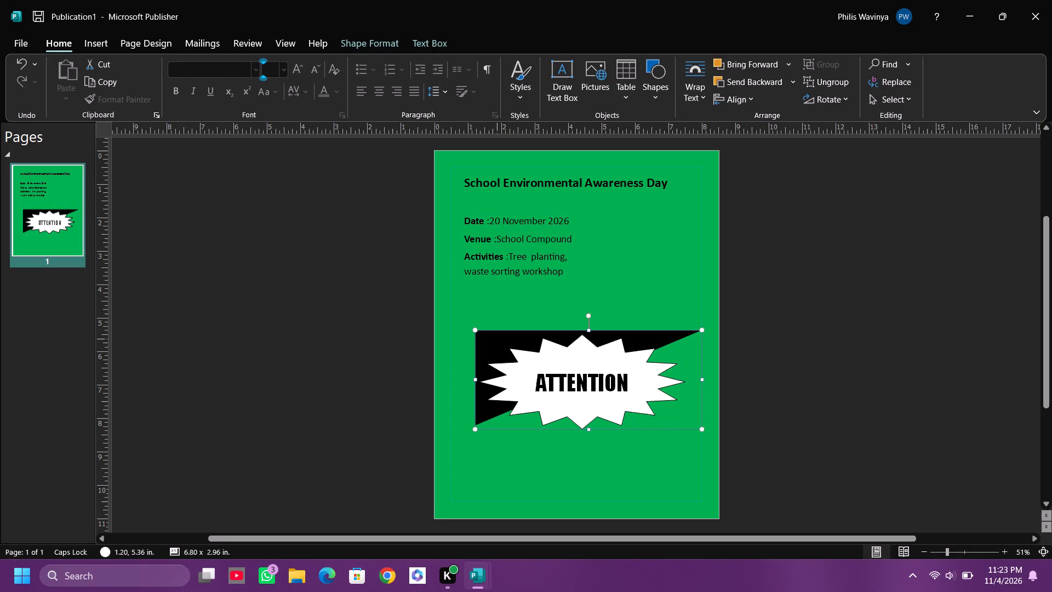
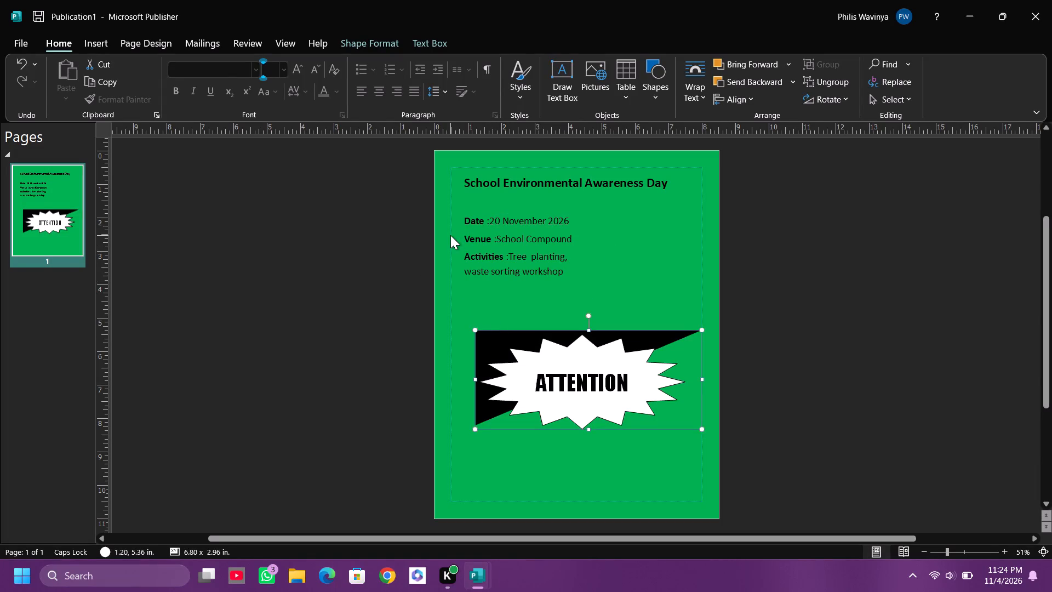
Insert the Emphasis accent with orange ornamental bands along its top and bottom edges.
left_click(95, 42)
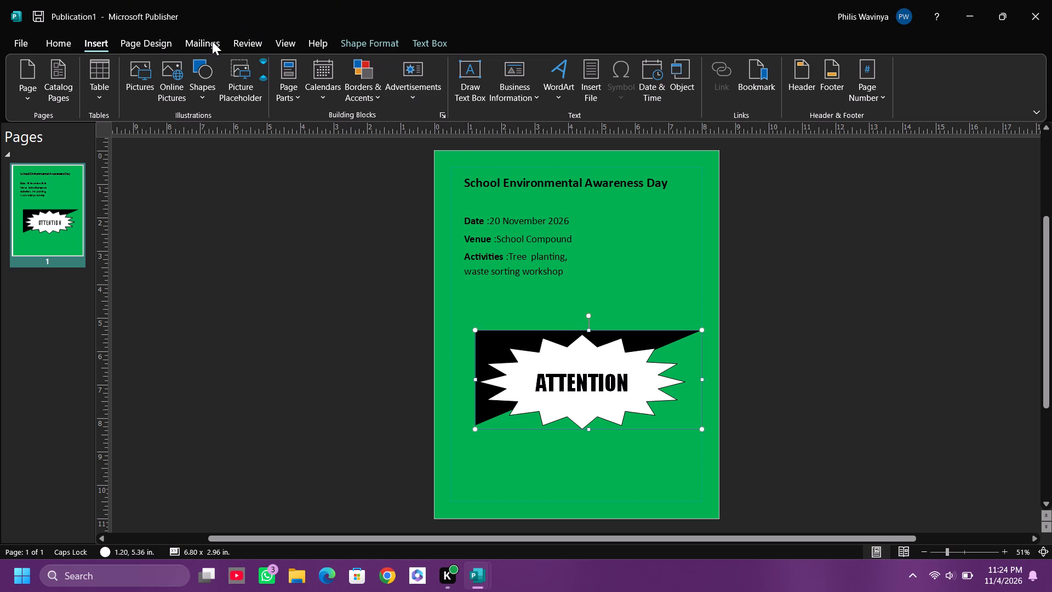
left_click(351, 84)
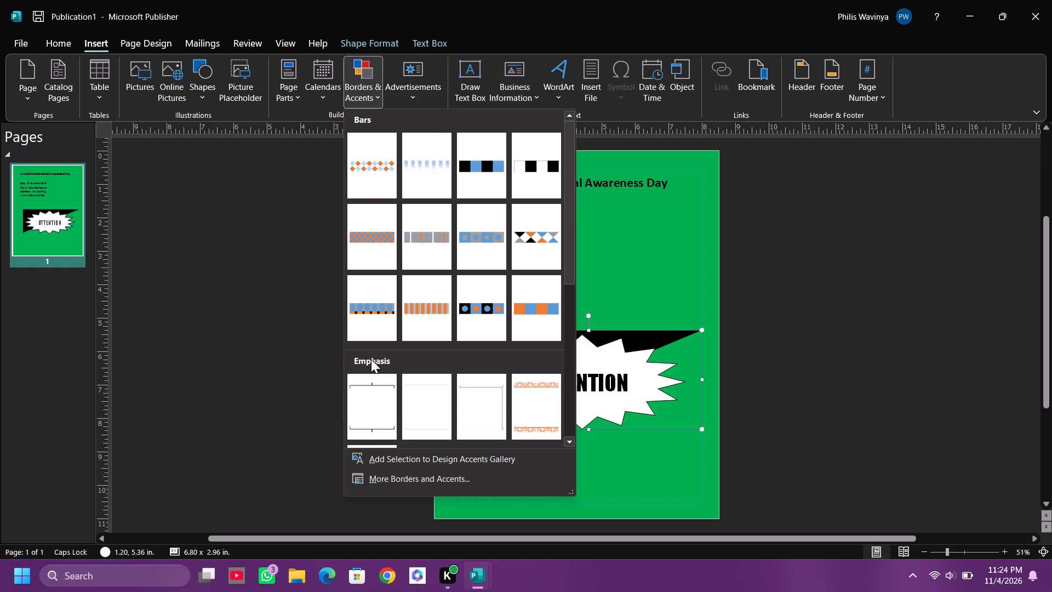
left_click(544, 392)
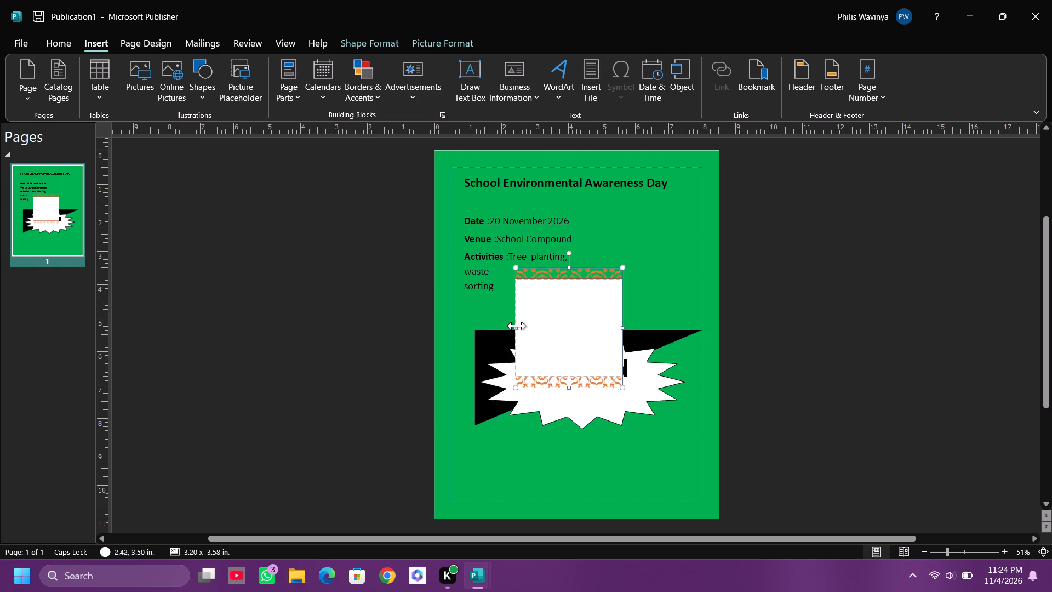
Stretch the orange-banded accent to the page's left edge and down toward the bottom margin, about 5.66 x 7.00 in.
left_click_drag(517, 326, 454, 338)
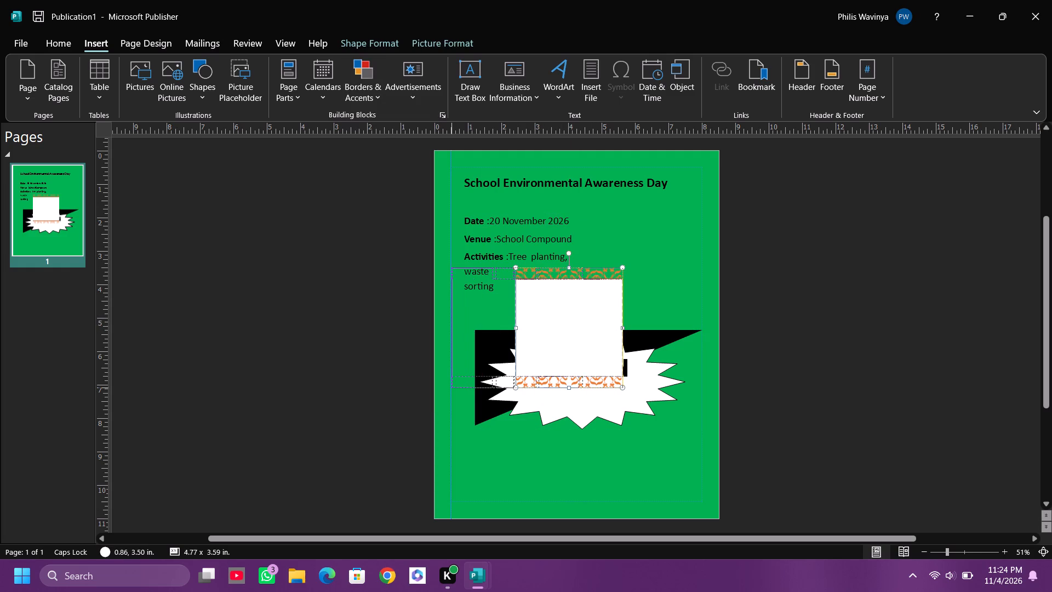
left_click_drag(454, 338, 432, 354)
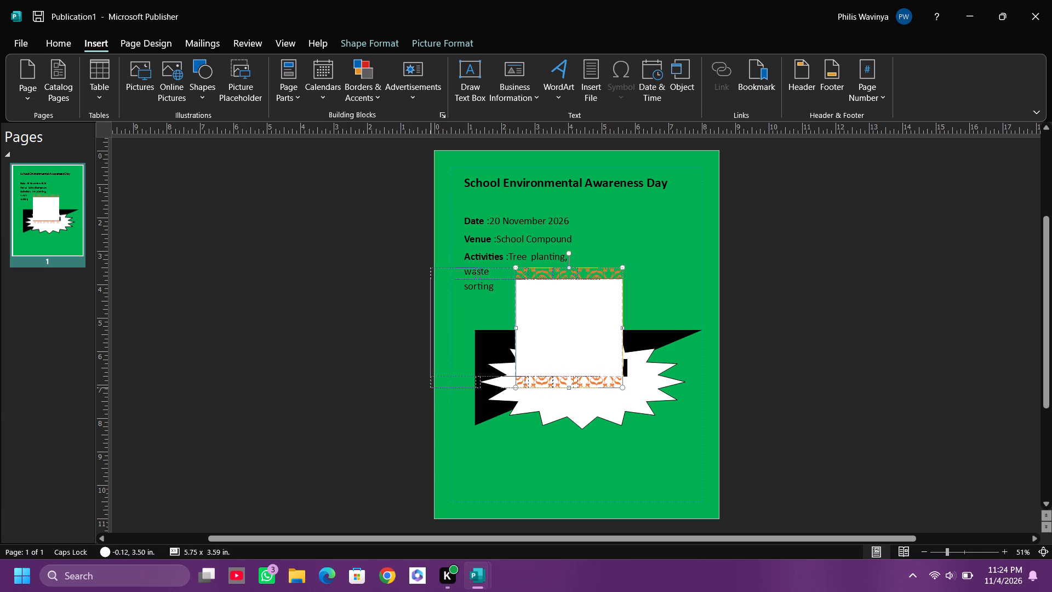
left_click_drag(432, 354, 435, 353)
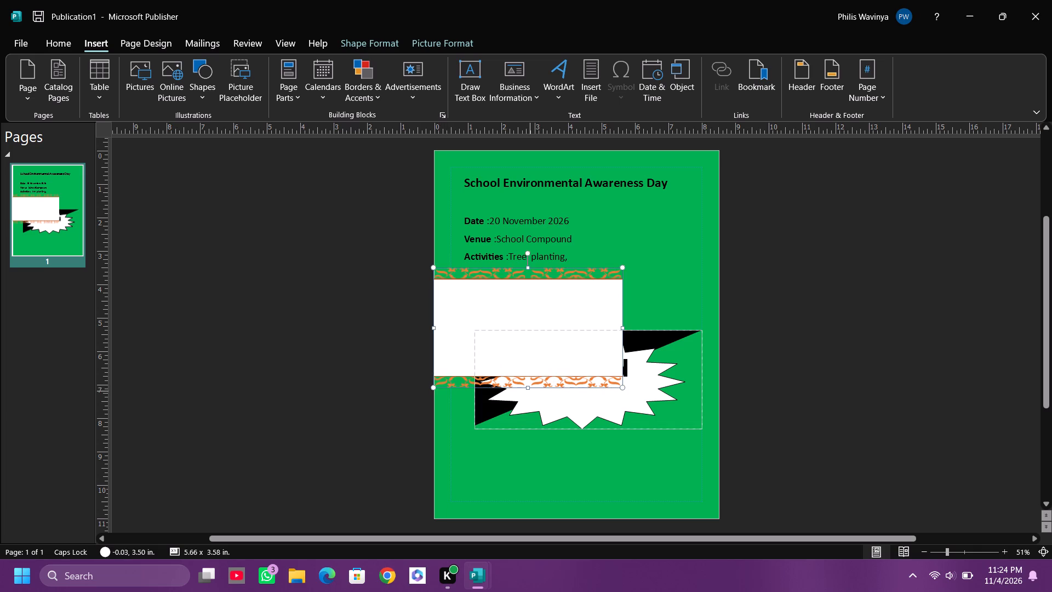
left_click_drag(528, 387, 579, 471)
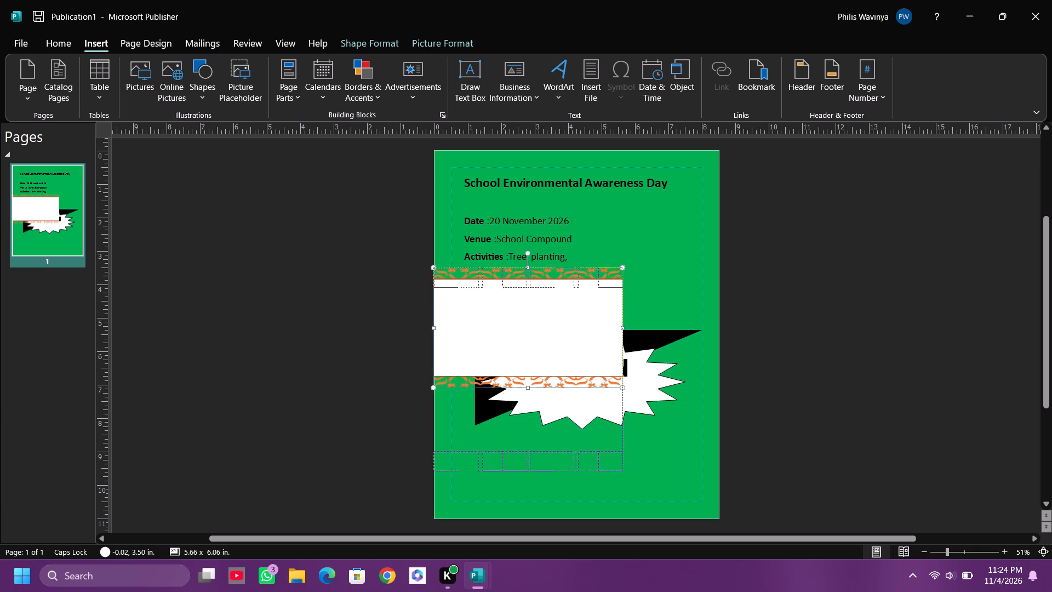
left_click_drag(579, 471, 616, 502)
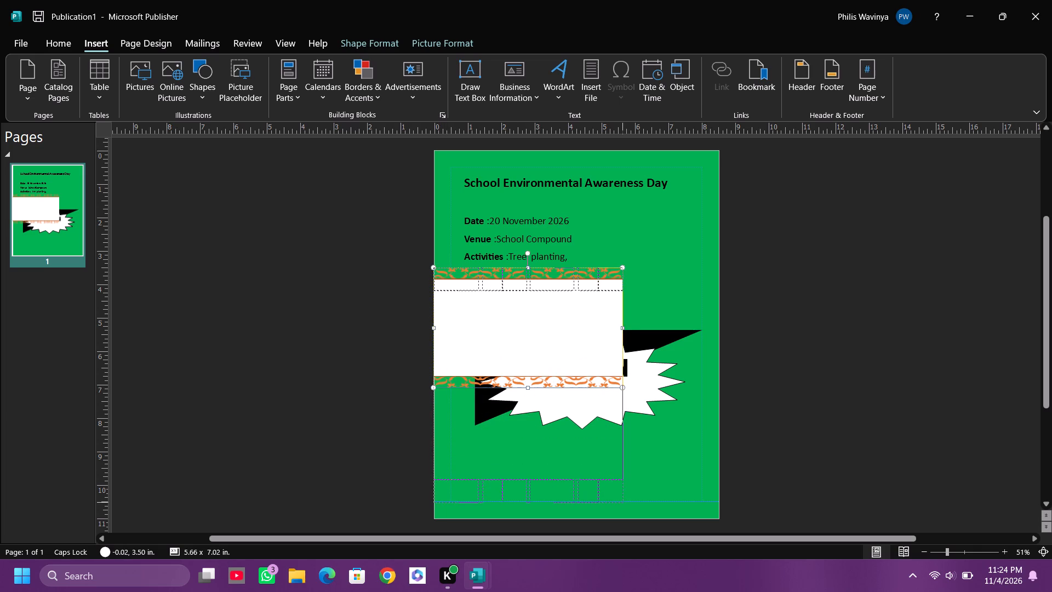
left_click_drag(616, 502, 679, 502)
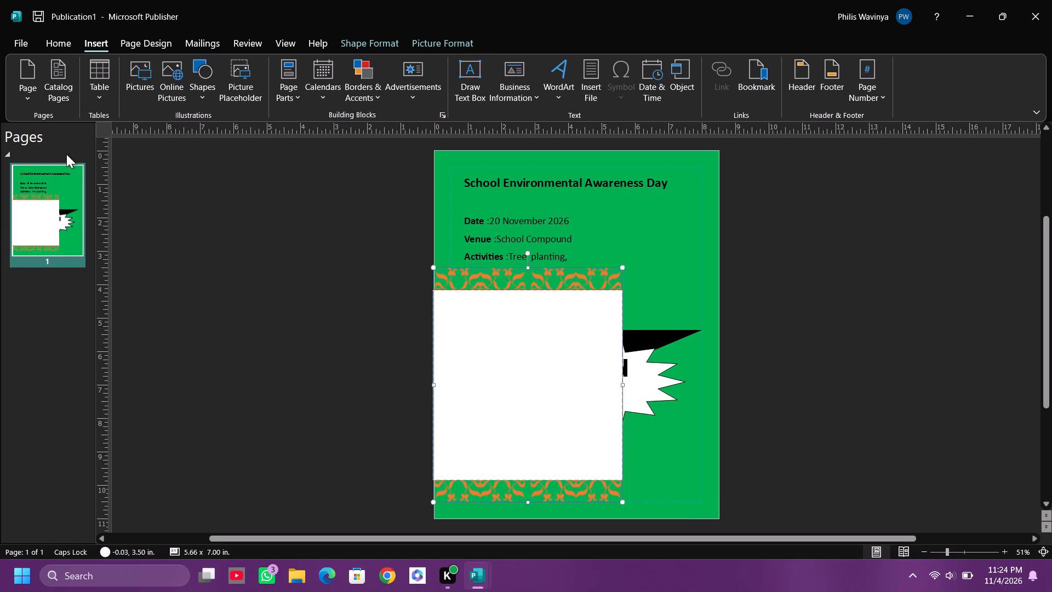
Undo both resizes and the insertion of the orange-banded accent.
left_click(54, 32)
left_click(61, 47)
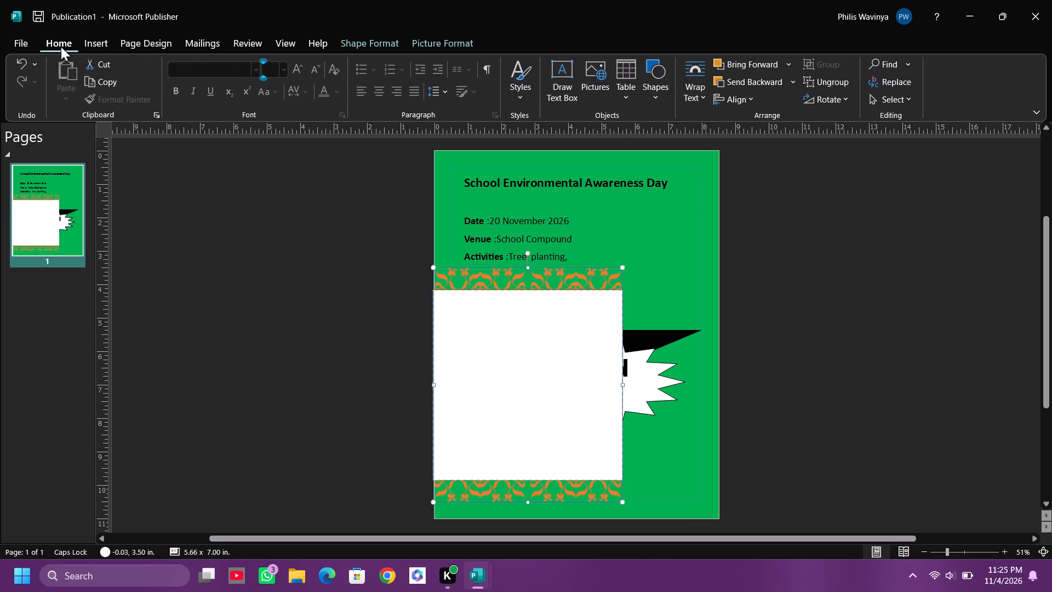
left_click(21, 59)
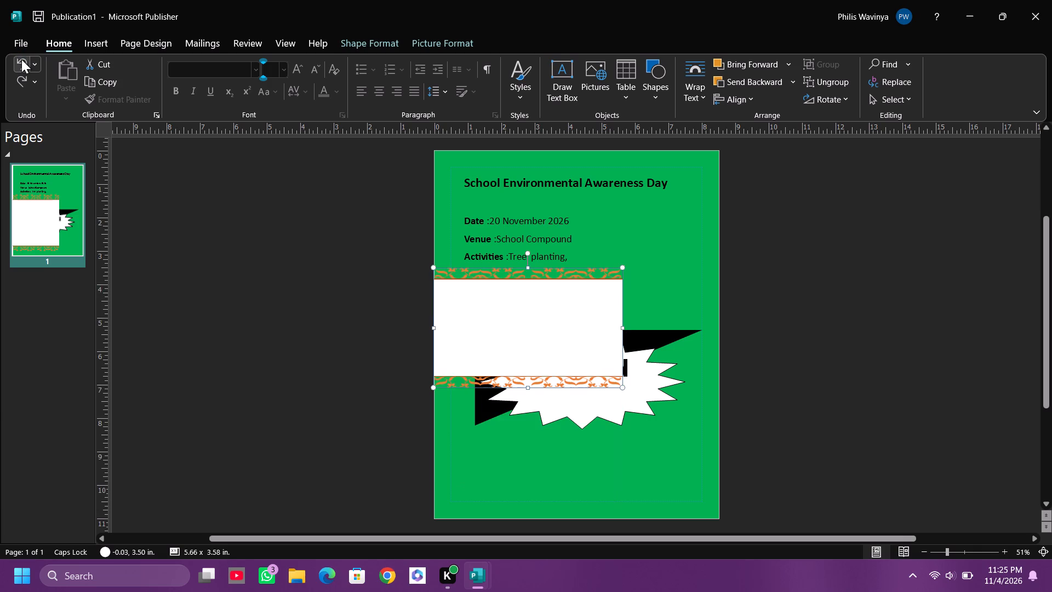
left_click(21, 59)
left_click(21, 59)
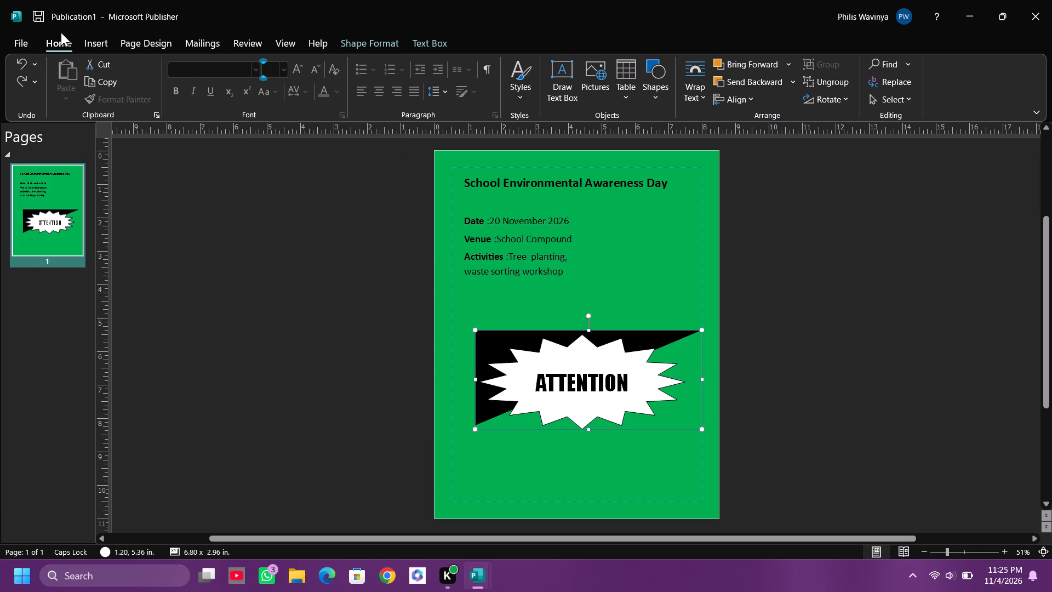
Search the online pictures for "ENVIRONMENTALIMAGE".
left_click(101, 38)
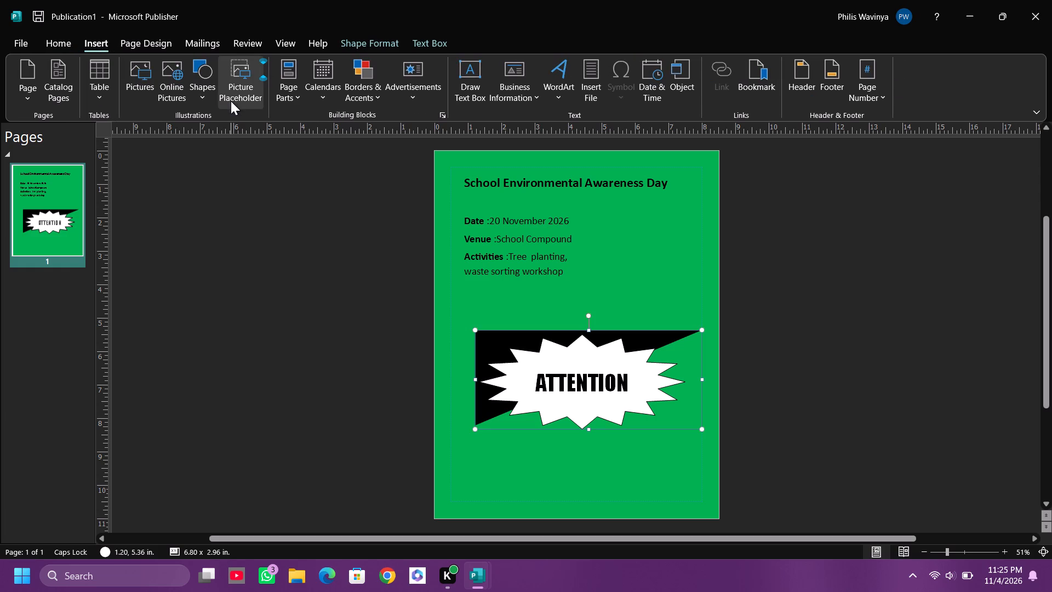
left_click(173, 91)
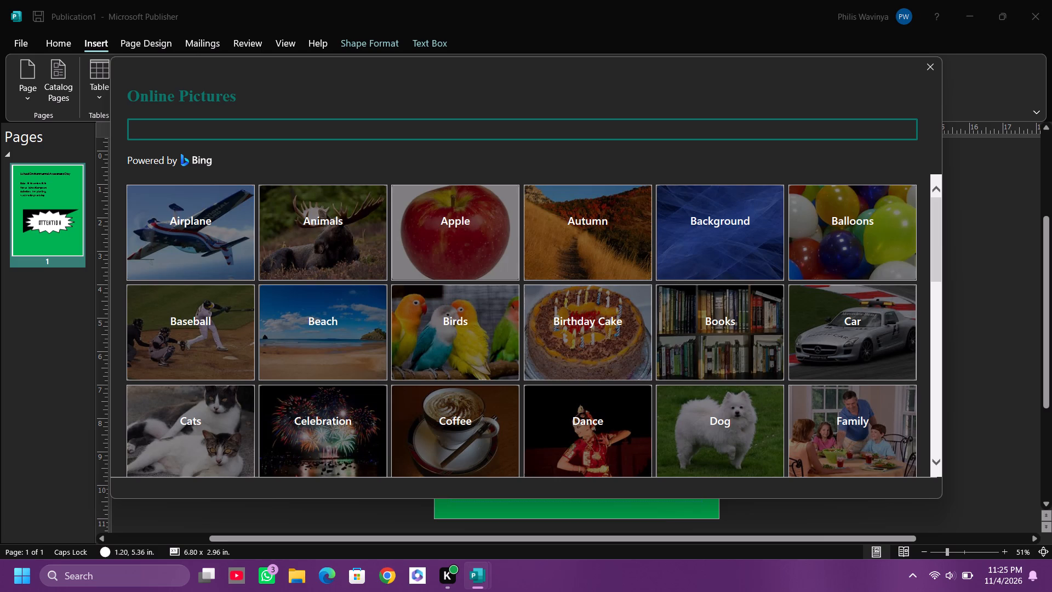
key("e")
key("n")
key("v")
key("i")
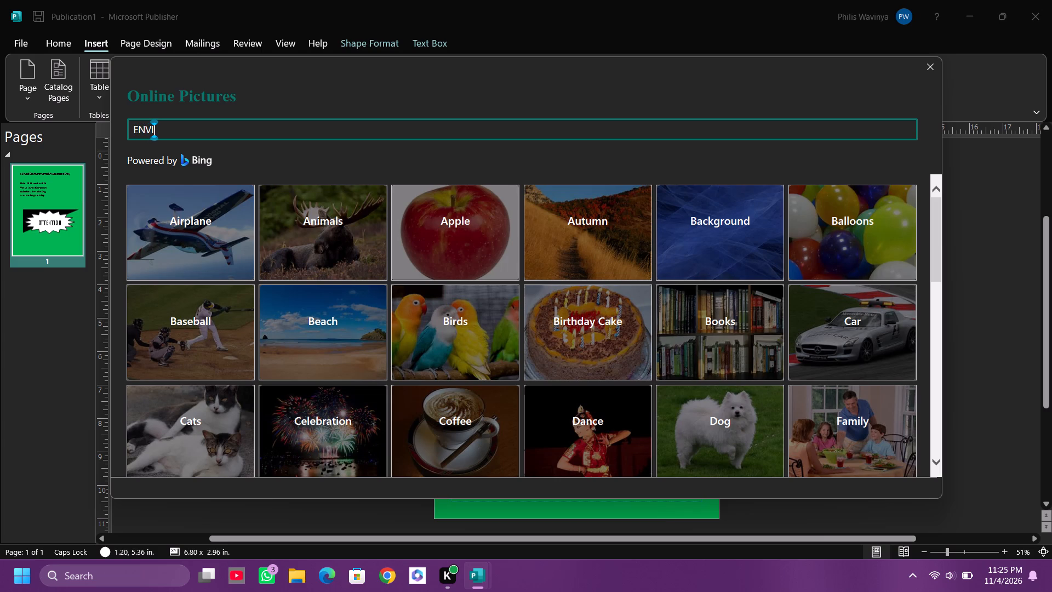
type("RO")
type("NMENTA")
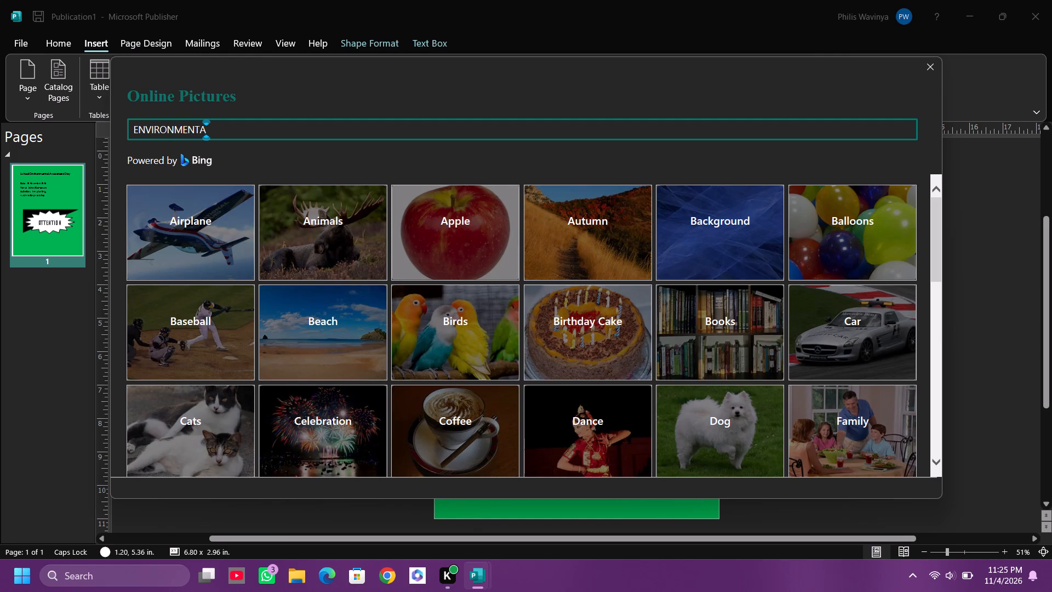
key("l")
type("IM")
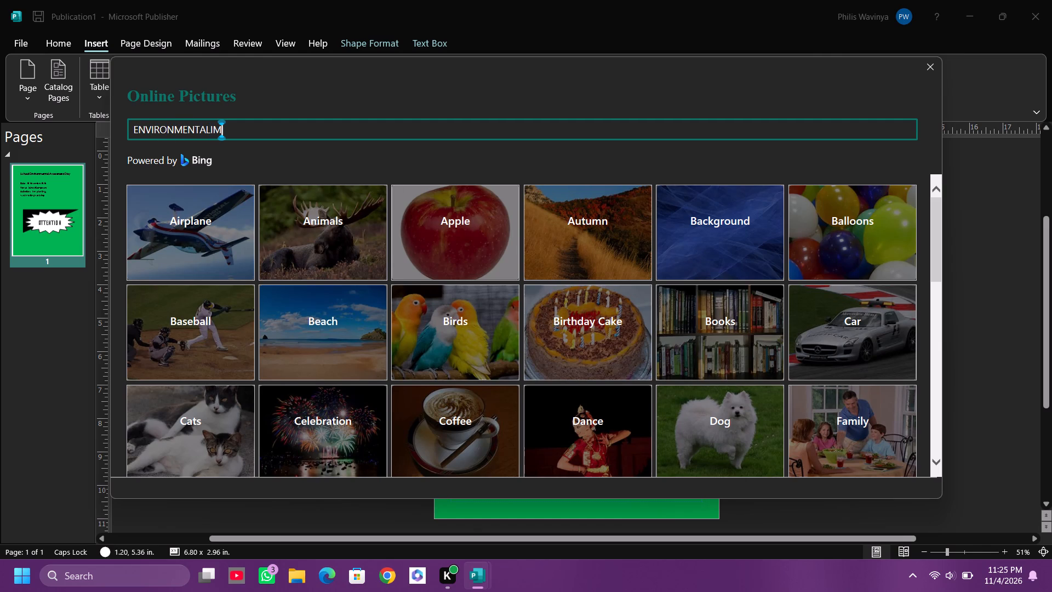
type("AGE")
key("Return")
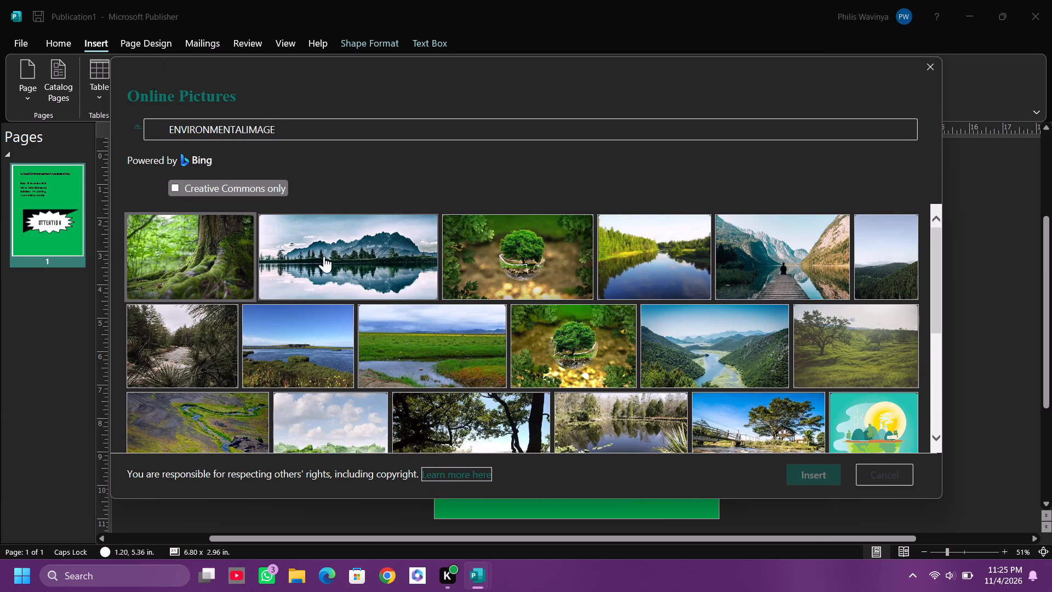
Look through the online picture results for images suited to the environmental awareness event.
scroll(438, 330, "down", 3)
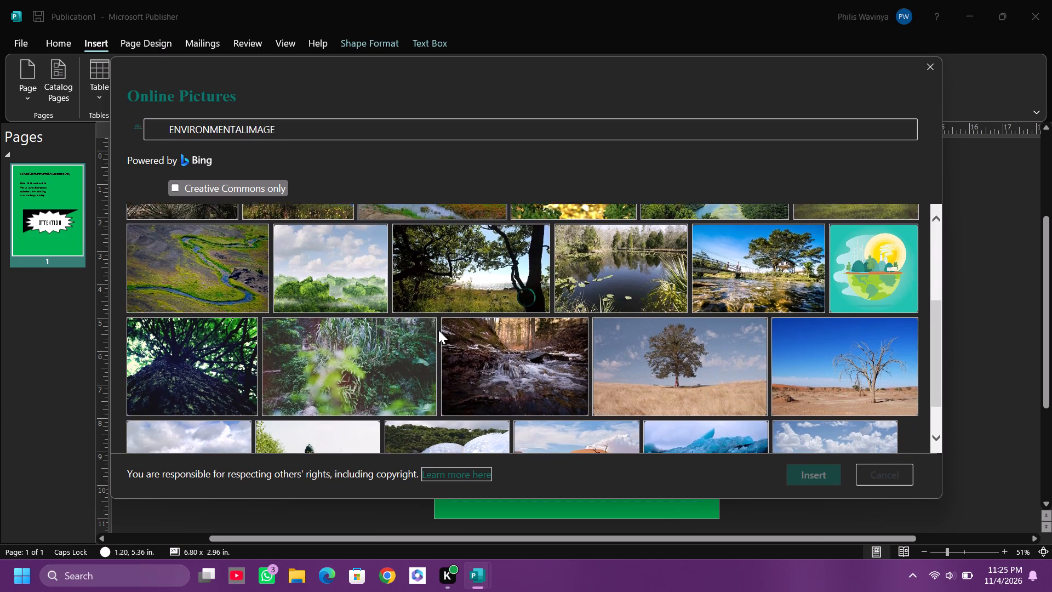
scroll(438, 330, "down", 3)
scroll(438, 329, "up", 1)
scroll(438, 329, "down", 2)
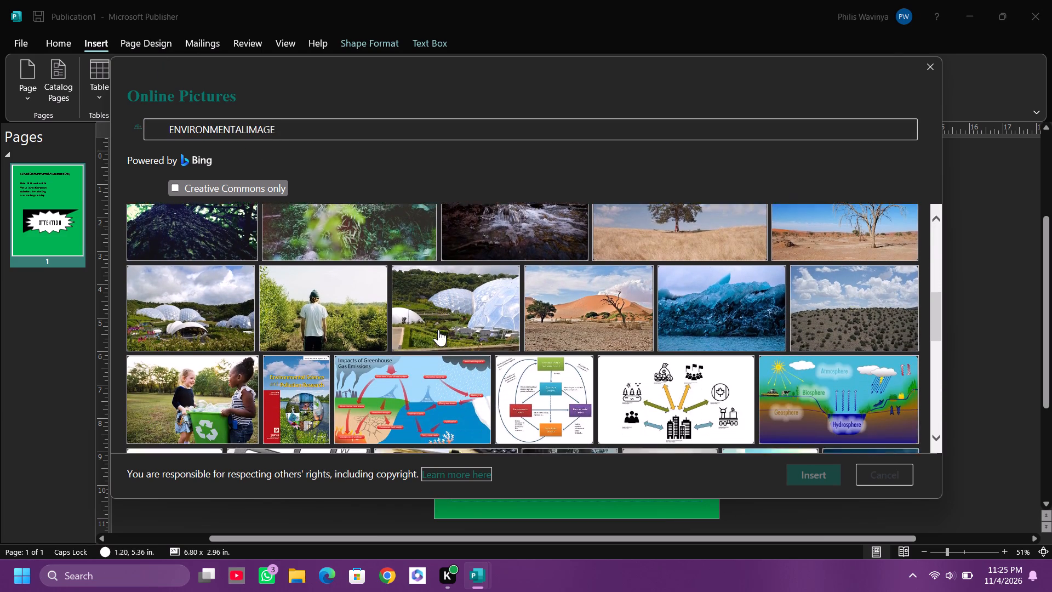
scroll(438, 329, "down", 2)
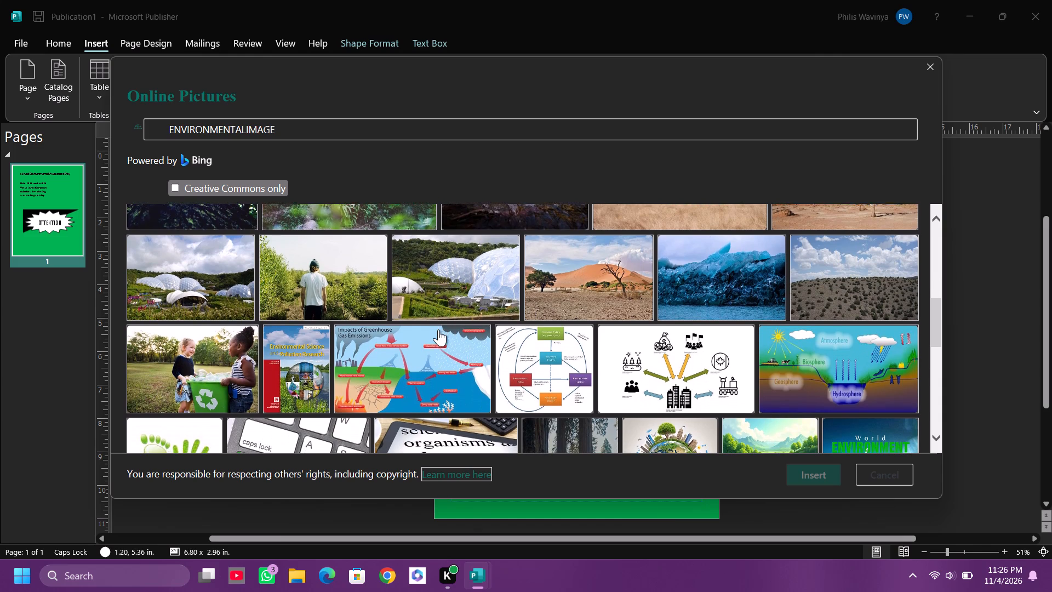
scroll(438, 329, "down", 1)
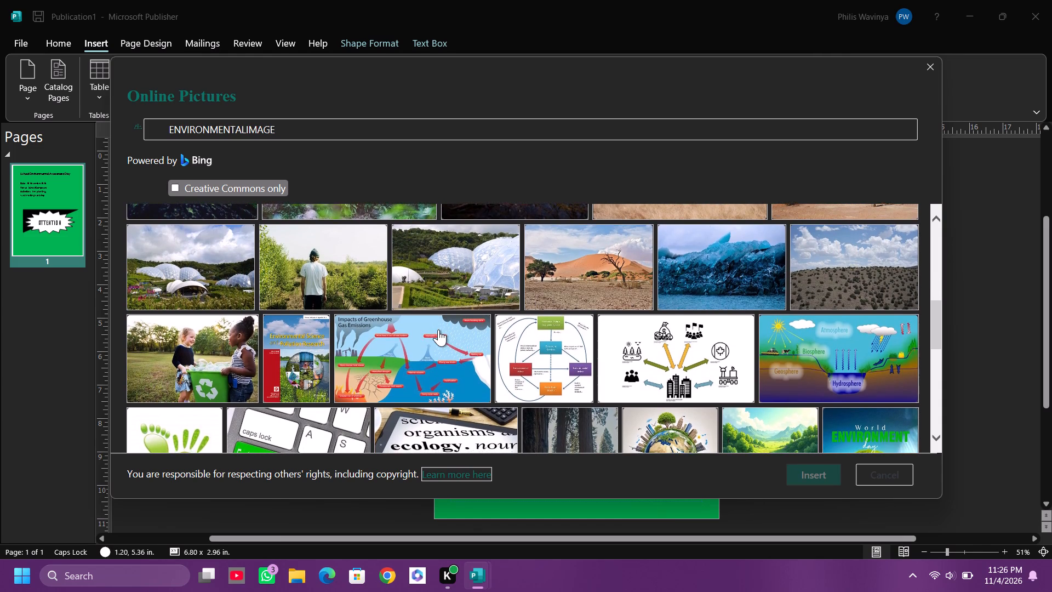
scroll(438, 329, "down", 2)
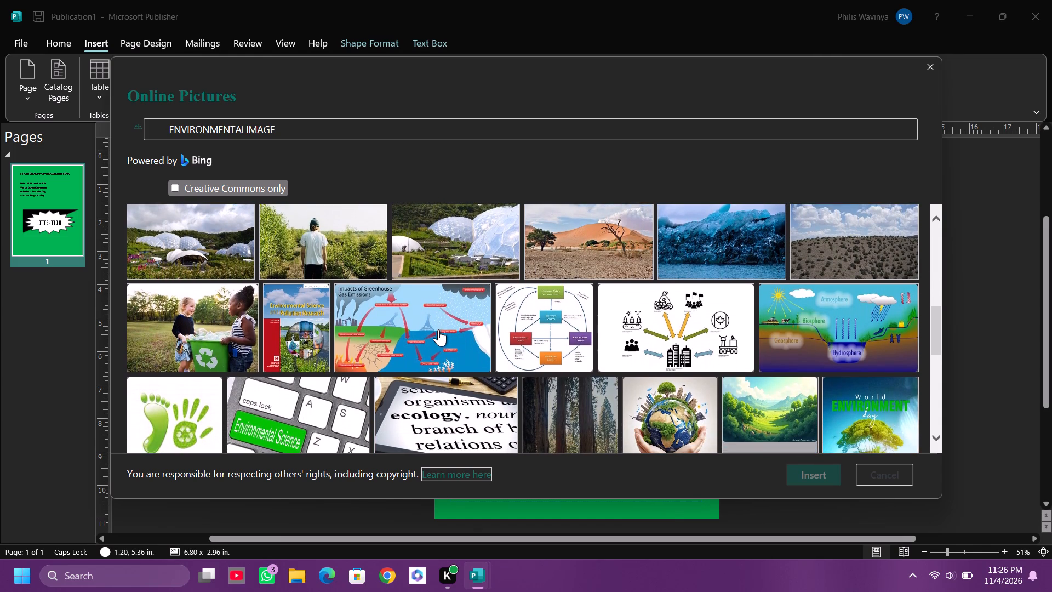
scroll(438, 329, "down", 3)
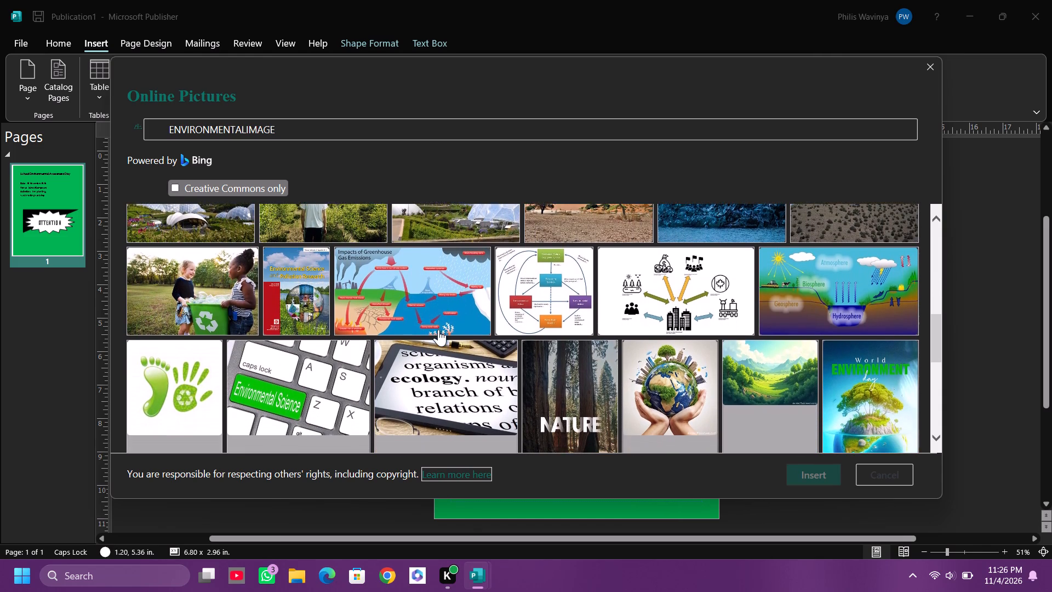
scroll(438, 329, "down", 2)
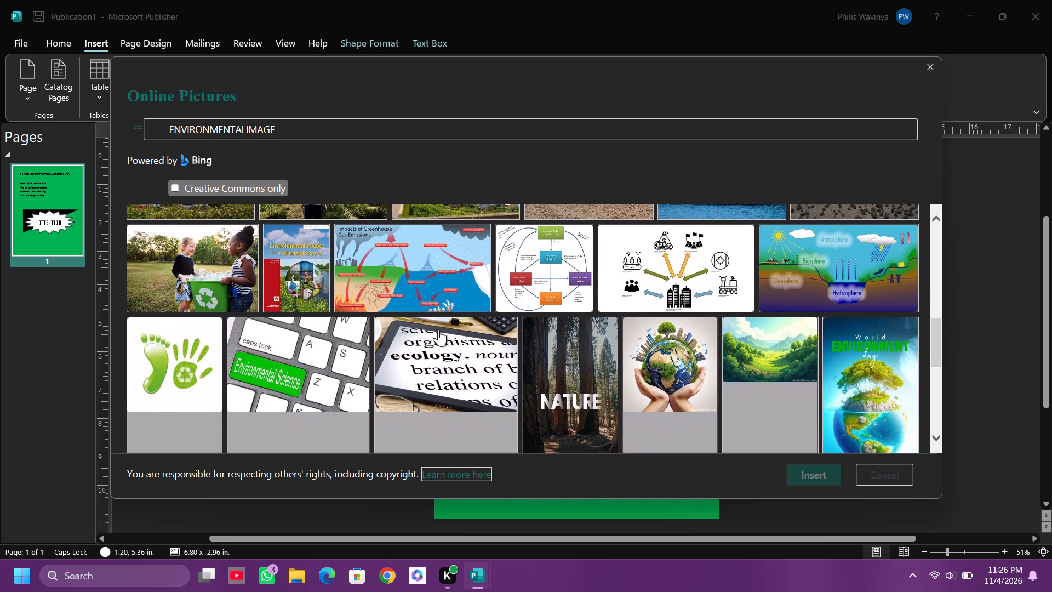
scroll(438, 329, "down", 2)
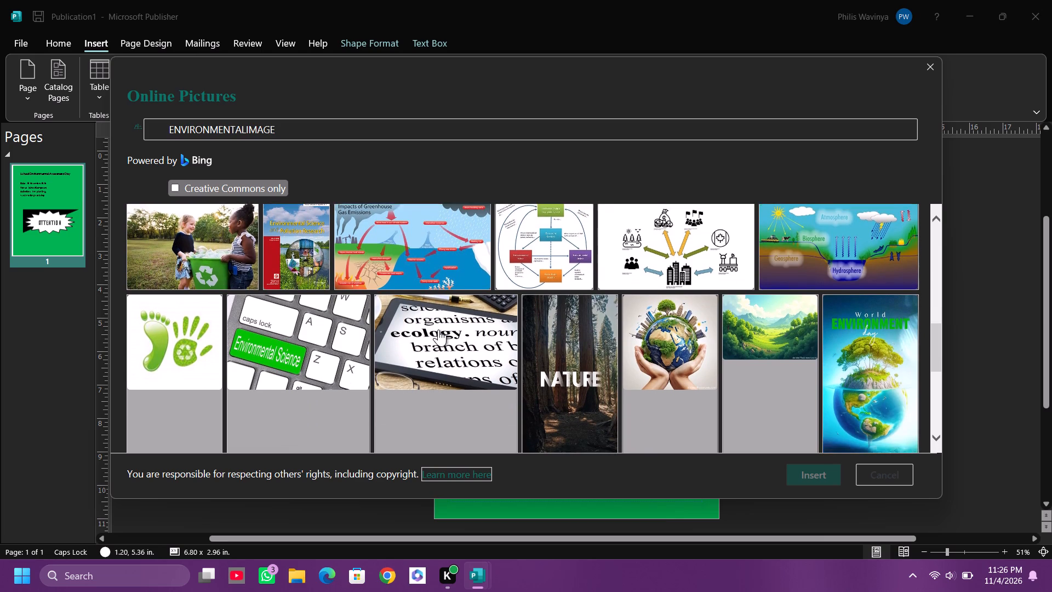
scroll(438, 329, "down", 4)
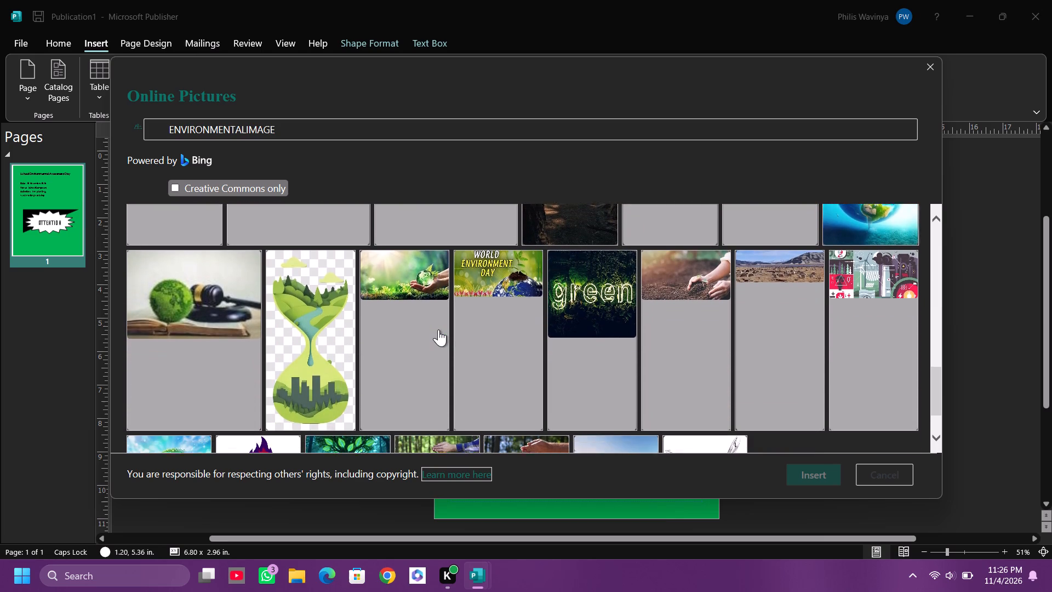
scroll(438, 329, "down", 3)
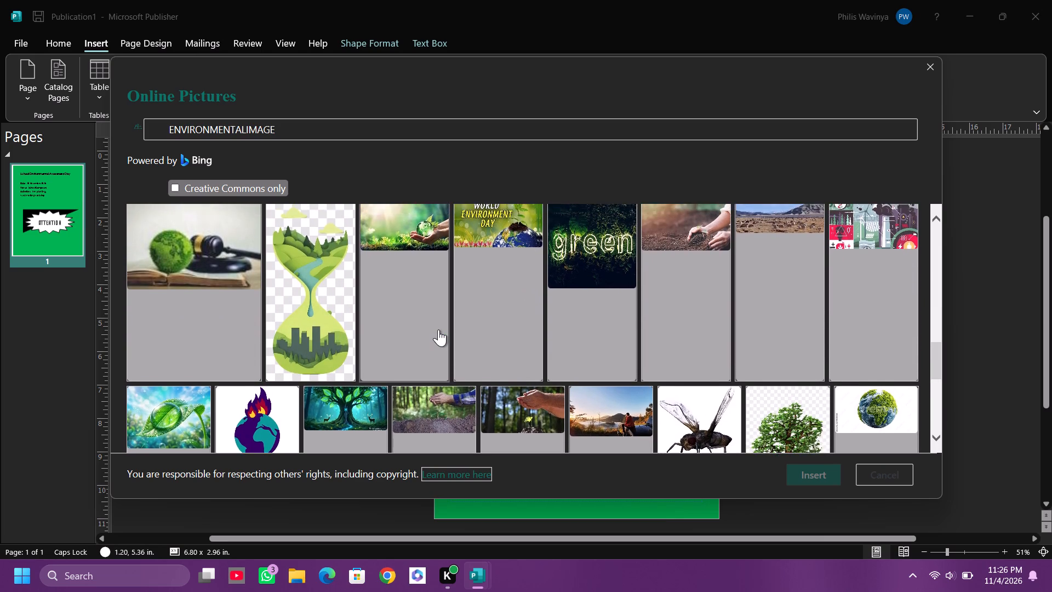
scroll(438, 329, "up", 1)
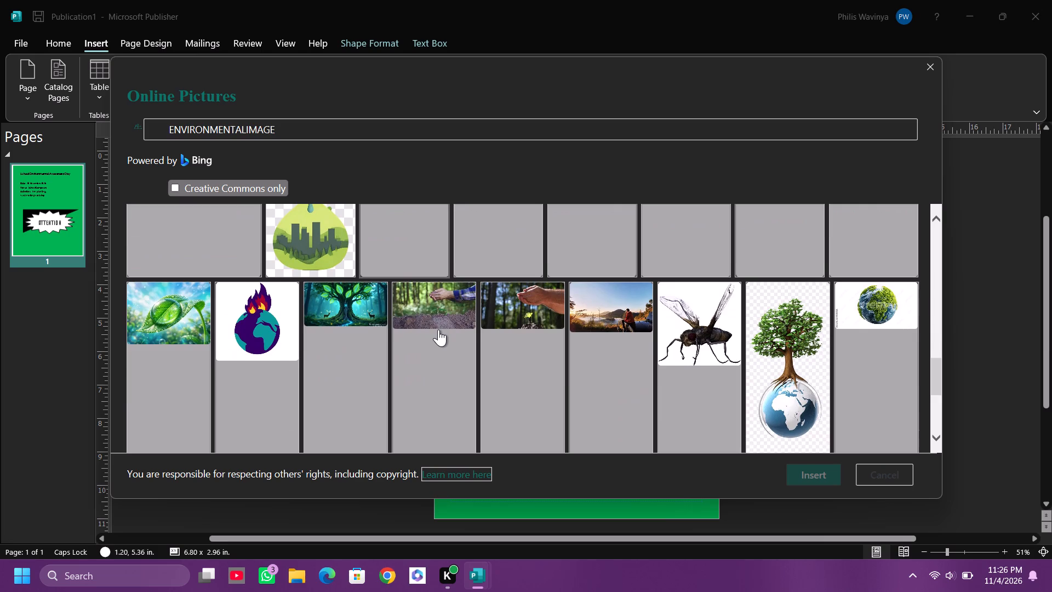
scroll(438, 329, "up", 3)
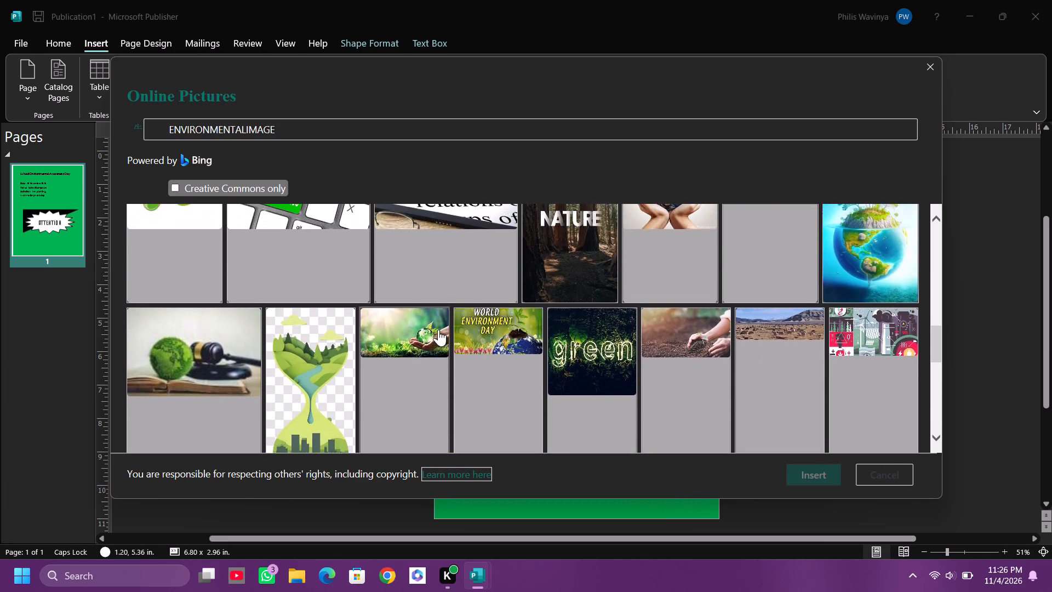
scroll(438, 329, "up", 6)
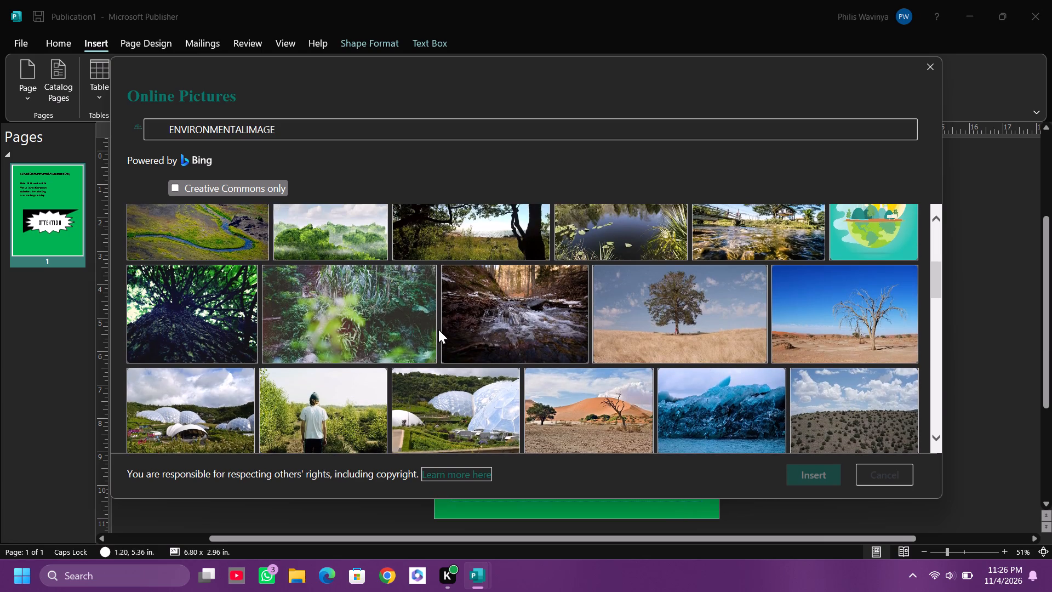
scroll(438, 329, "up", 10)
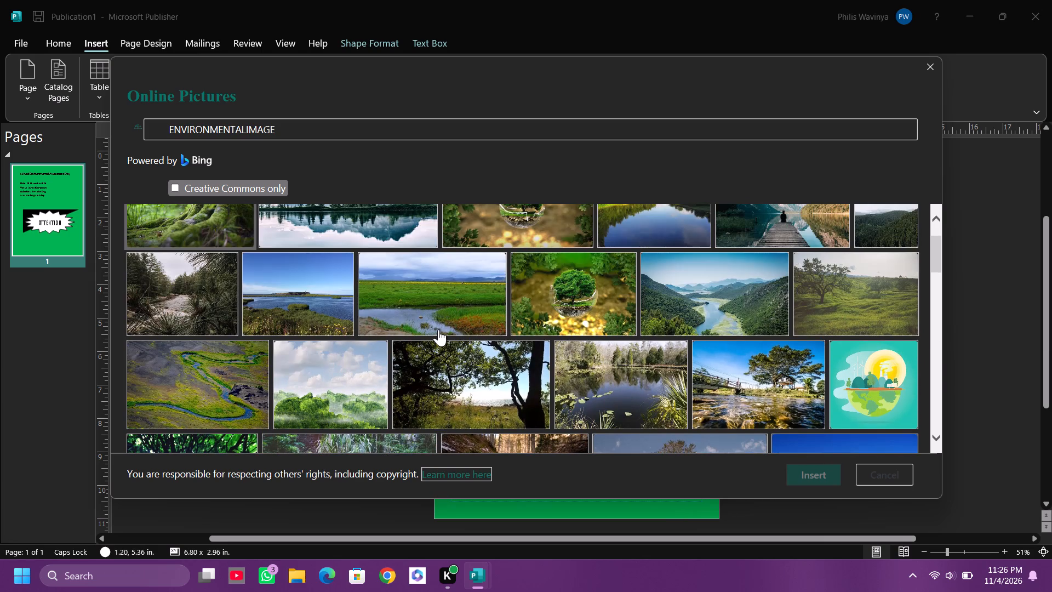
scroll(438, 329, "up", 4)
scroll(439, 337, "down", 1)
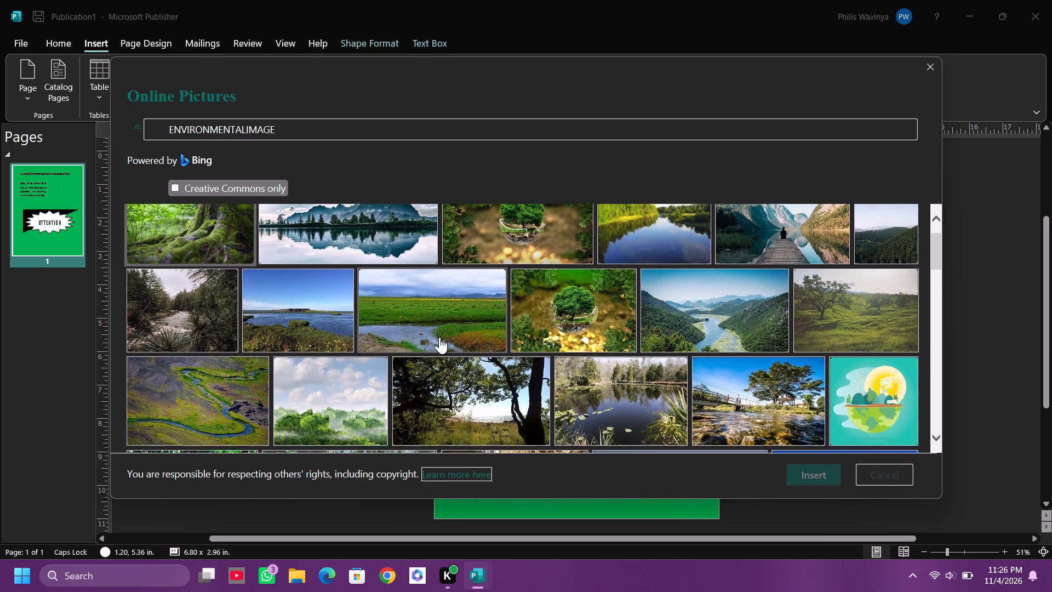
scroll(439, 337, "down", 1)
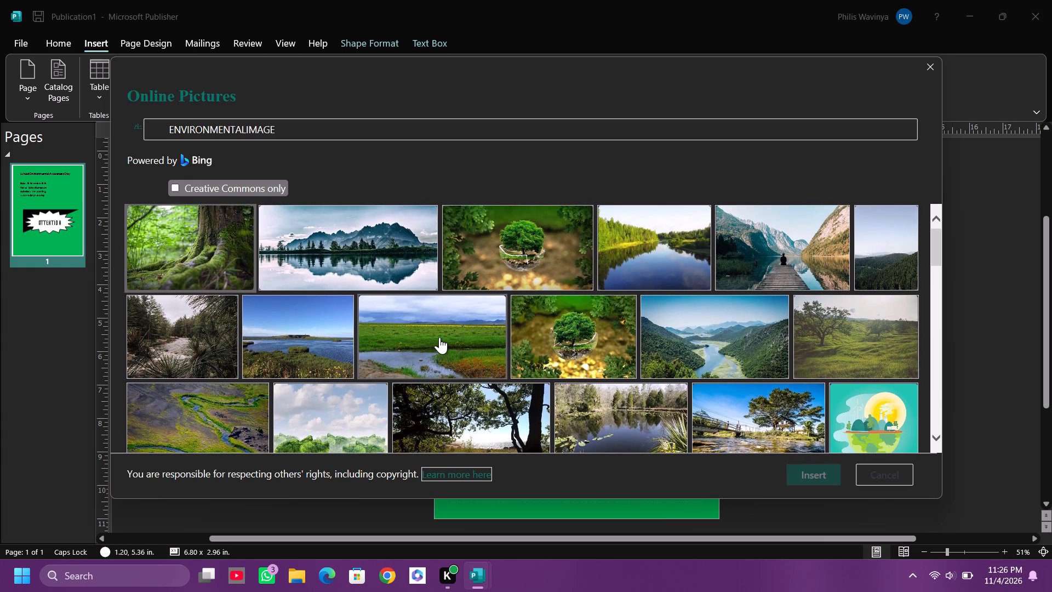
scroll(439, 337, "down", 1)
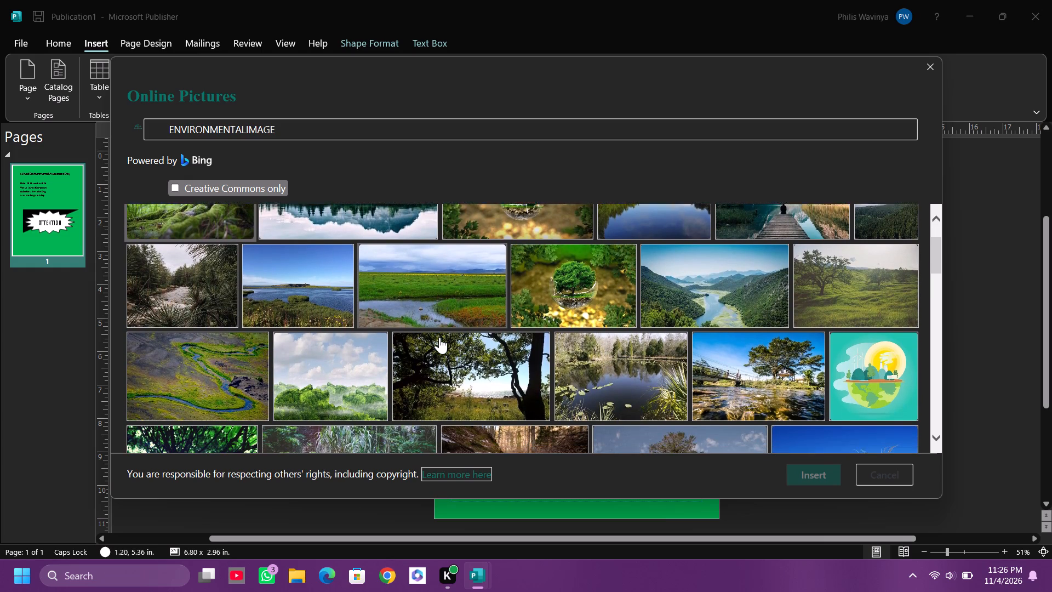
scroll(439, 337, "down", 3)
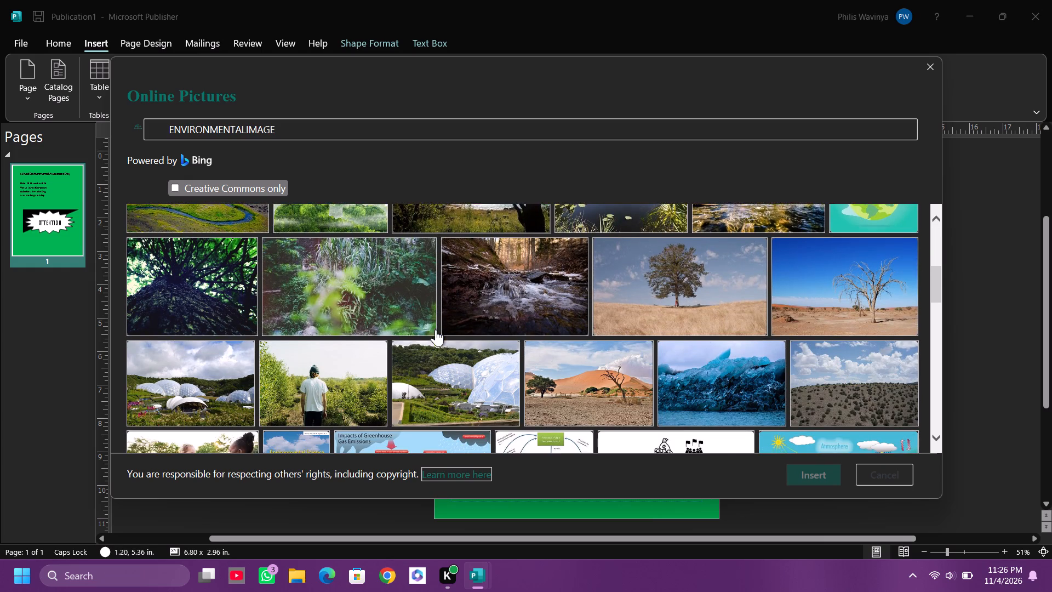
scroll(436, 329, "down", 2)
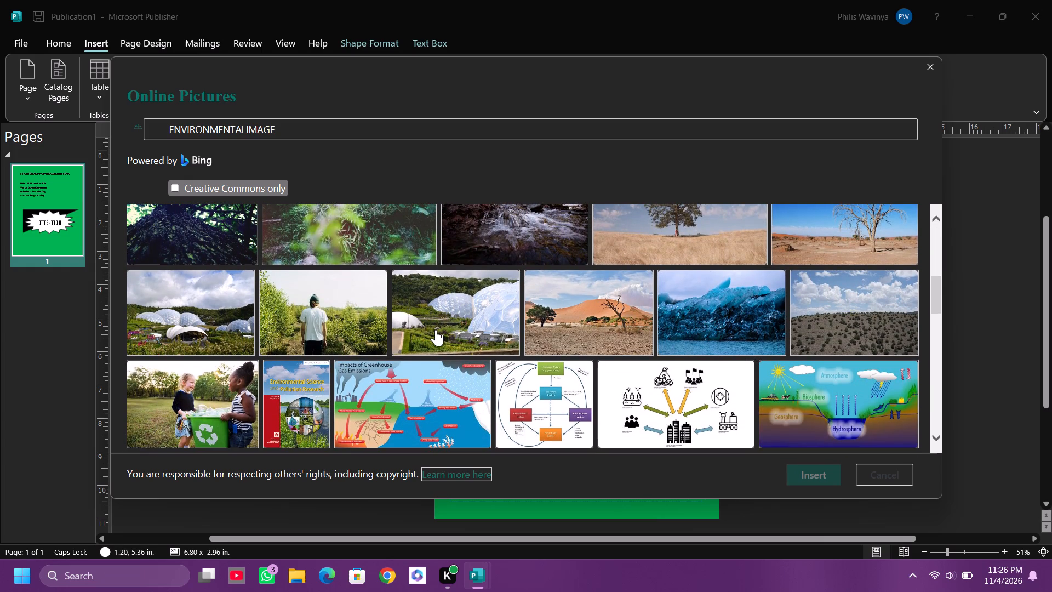
Insert the online pictures of children with a recycling bin and hands planting a seedling, using Windows Enhanced Metafile for the file conversion.
left_click(164, 412)
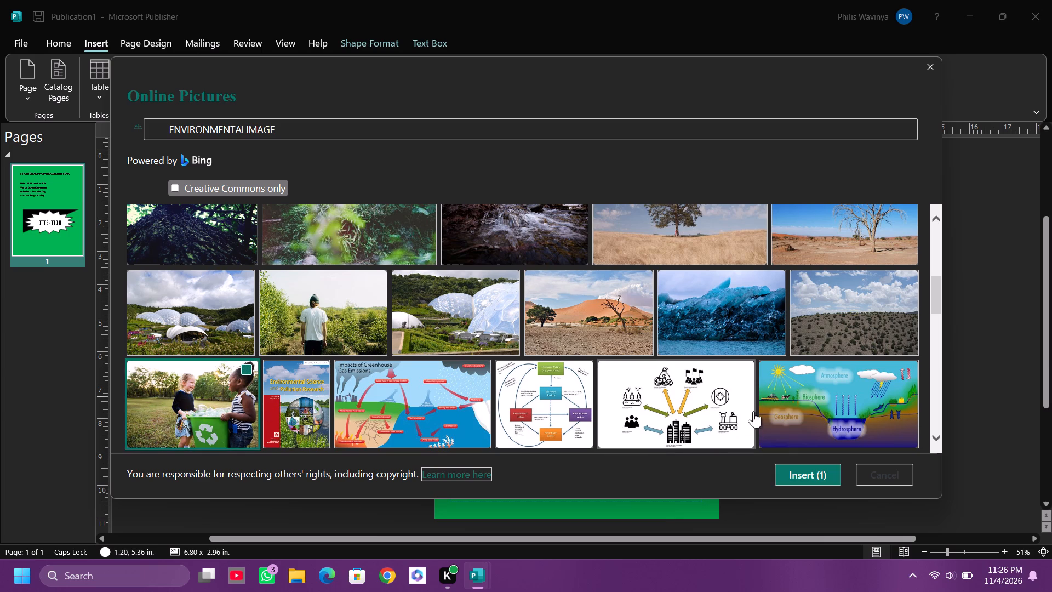
scroll(721, 365, "down", 1)
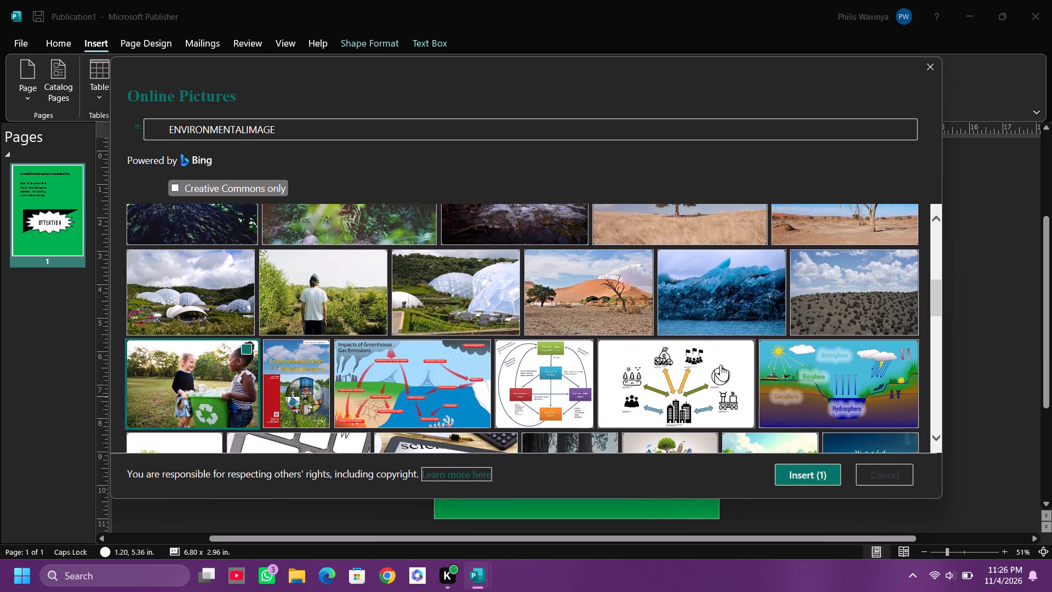
scroll(721, 365, "down", 1)
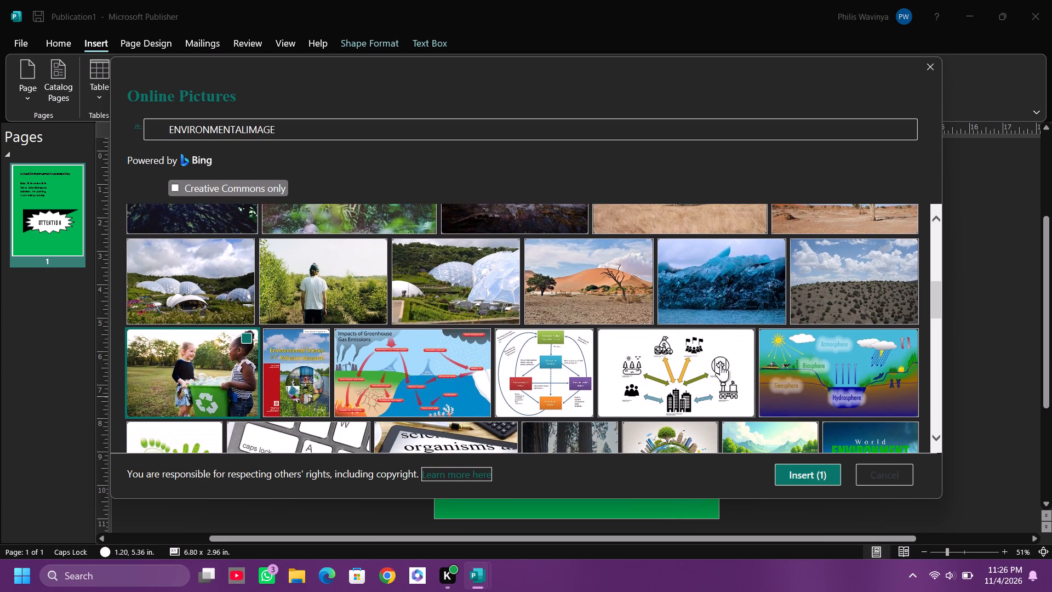
scroll(721, 365, "down", 2)
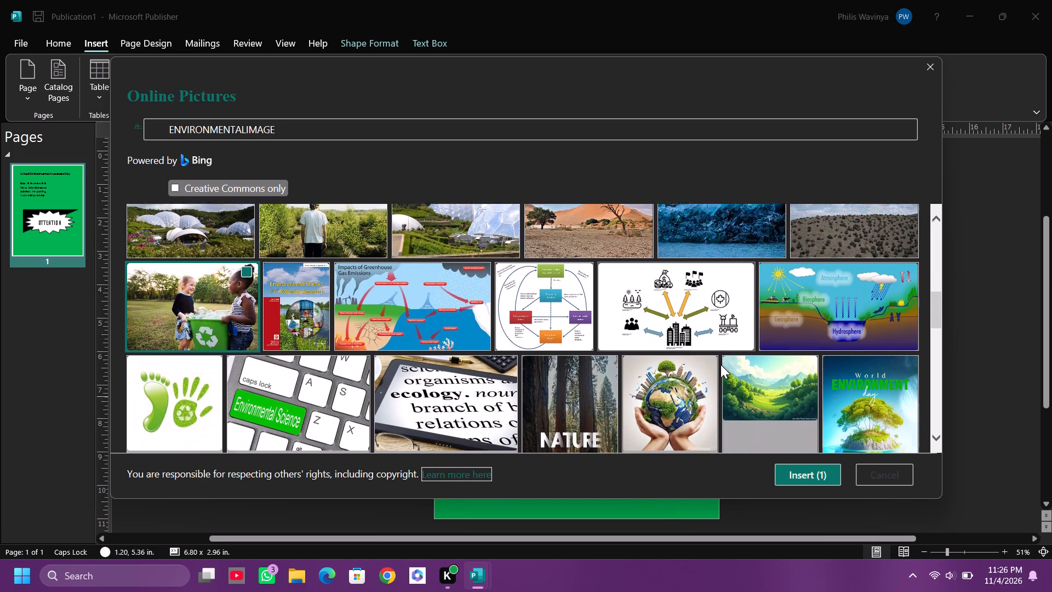
scroll(721, 365, "down", 1)
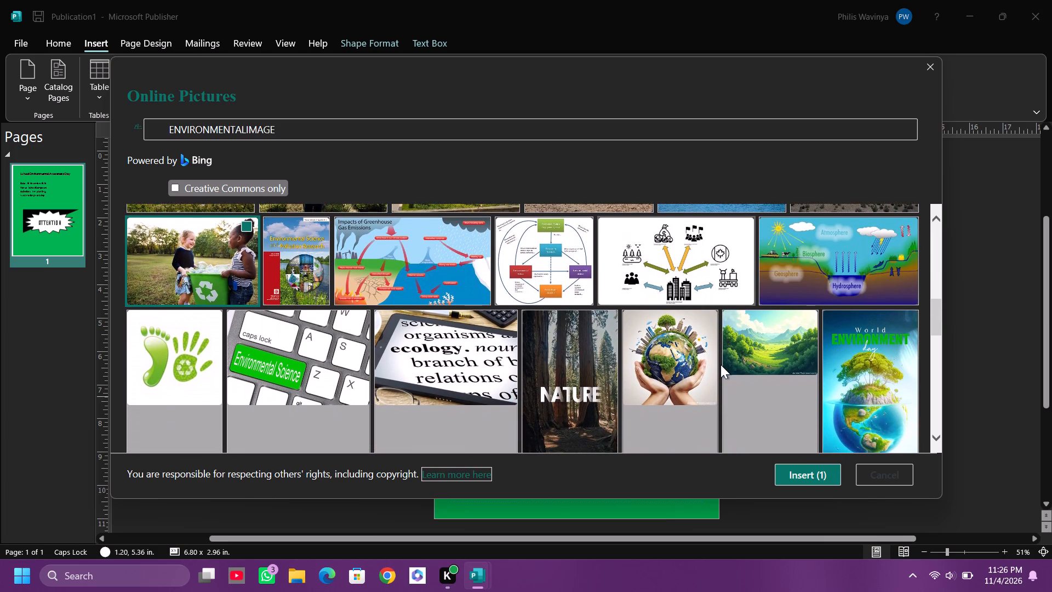
scroll(721, 365, "down", 2)
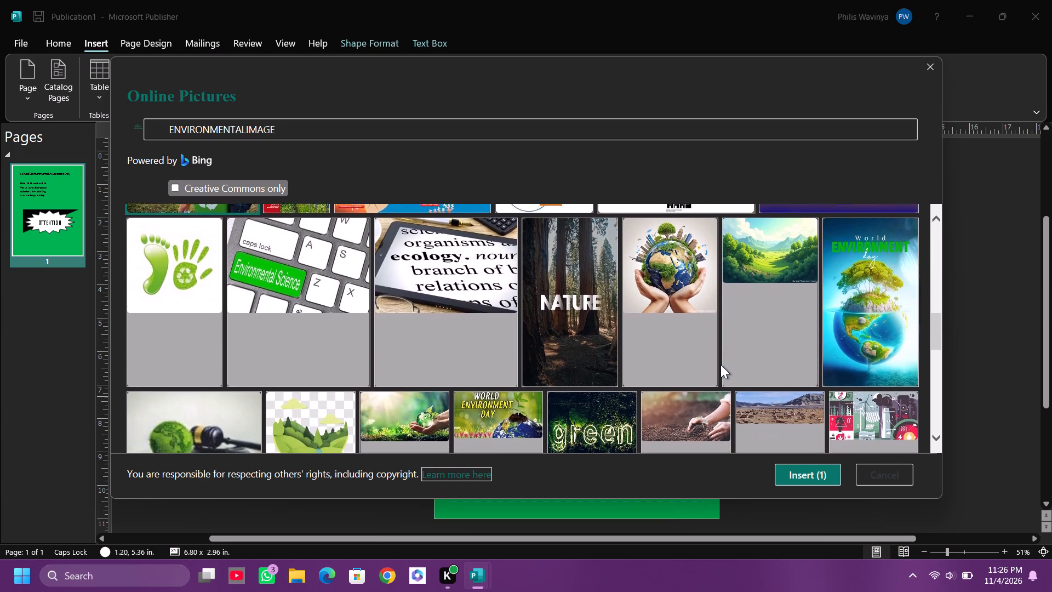
scroll(721, 365, "down", 1)
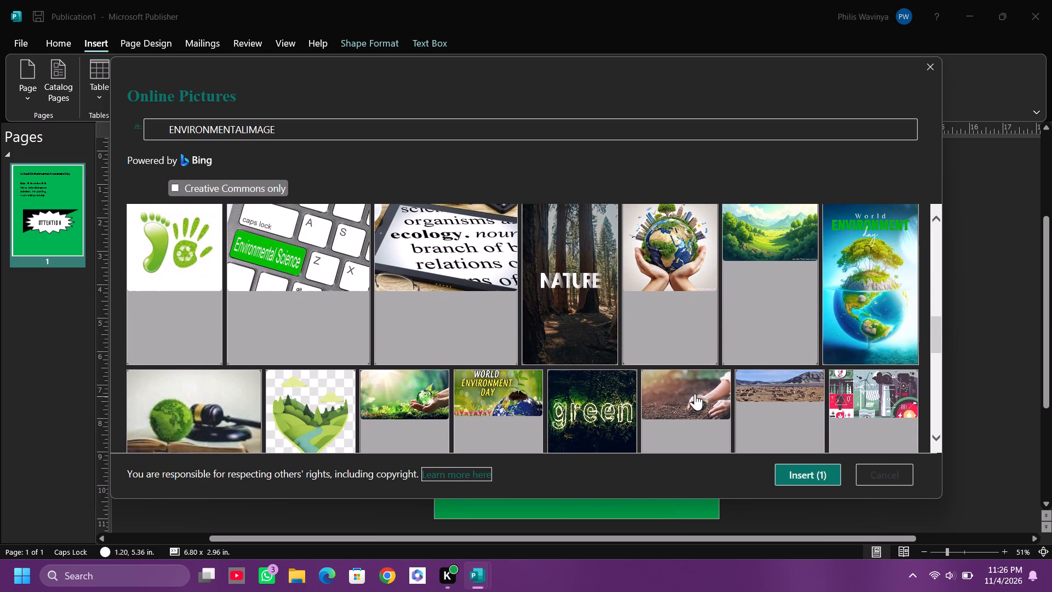
left_click(695, 394)
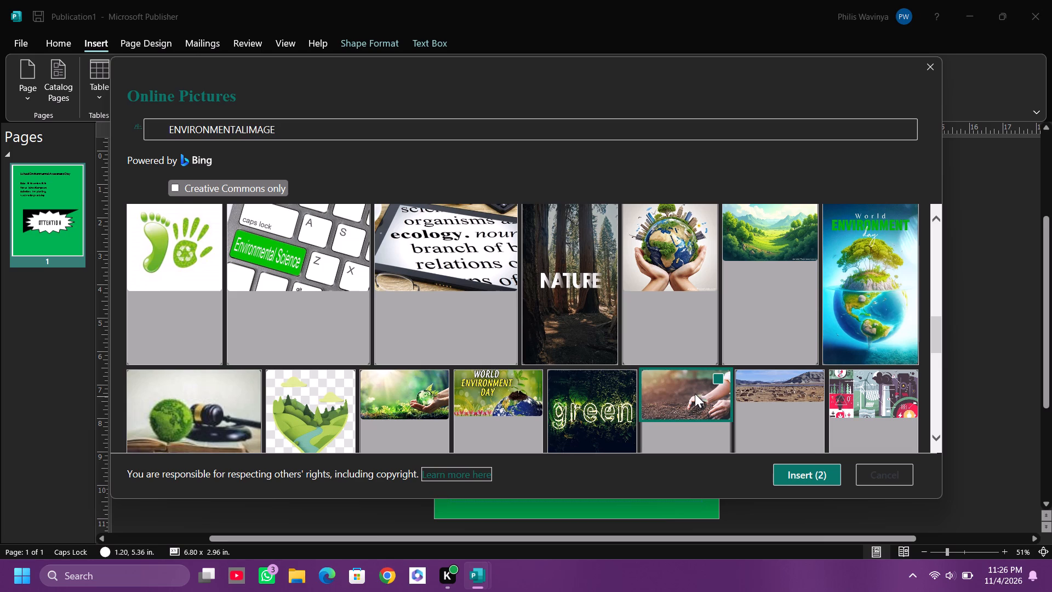
left_click(795, 469)
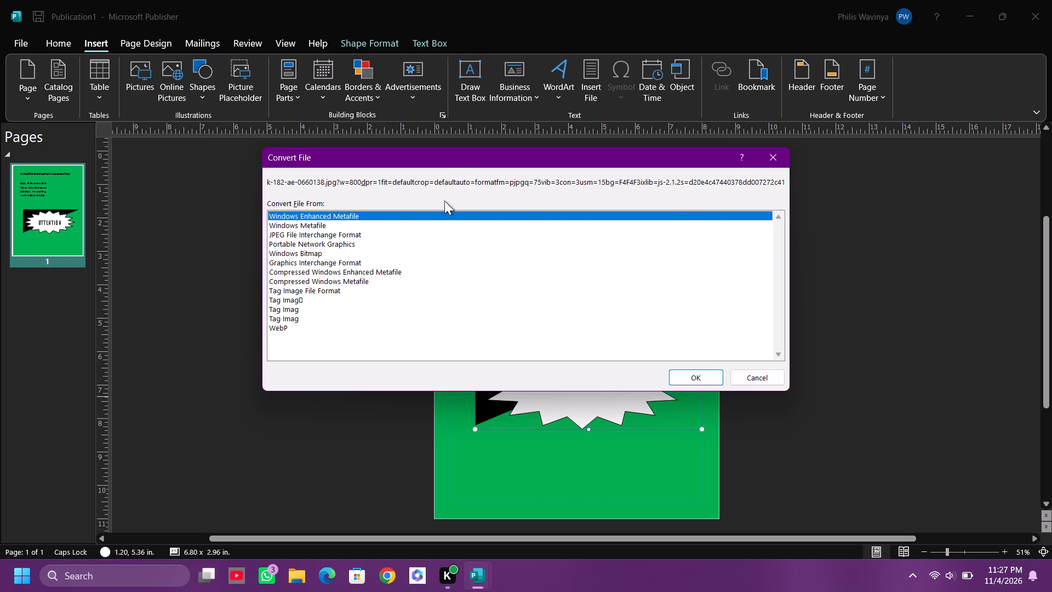
left_click(696, 380)
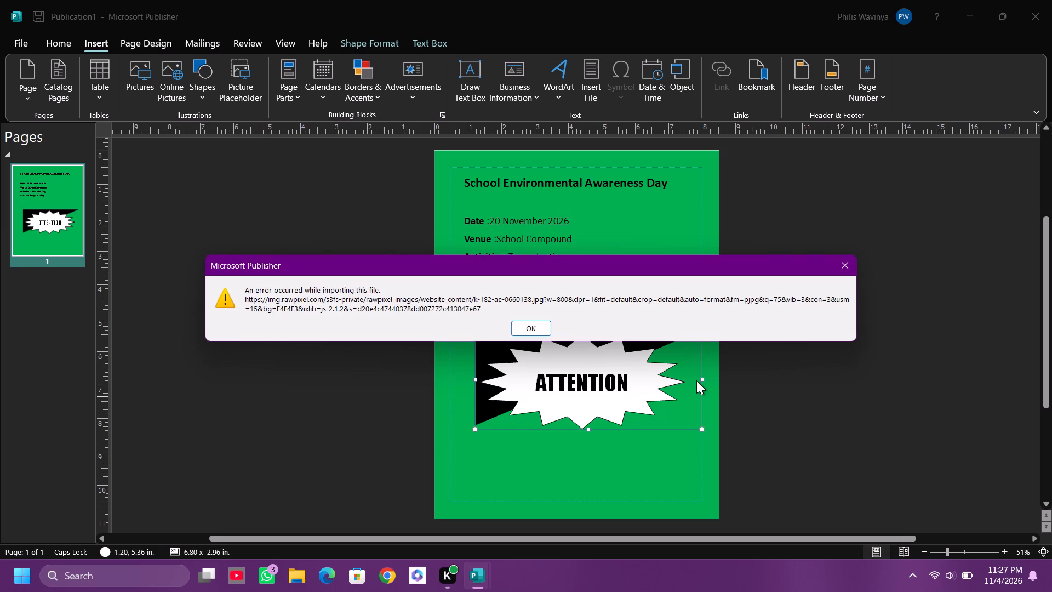
left_click(530, 319)
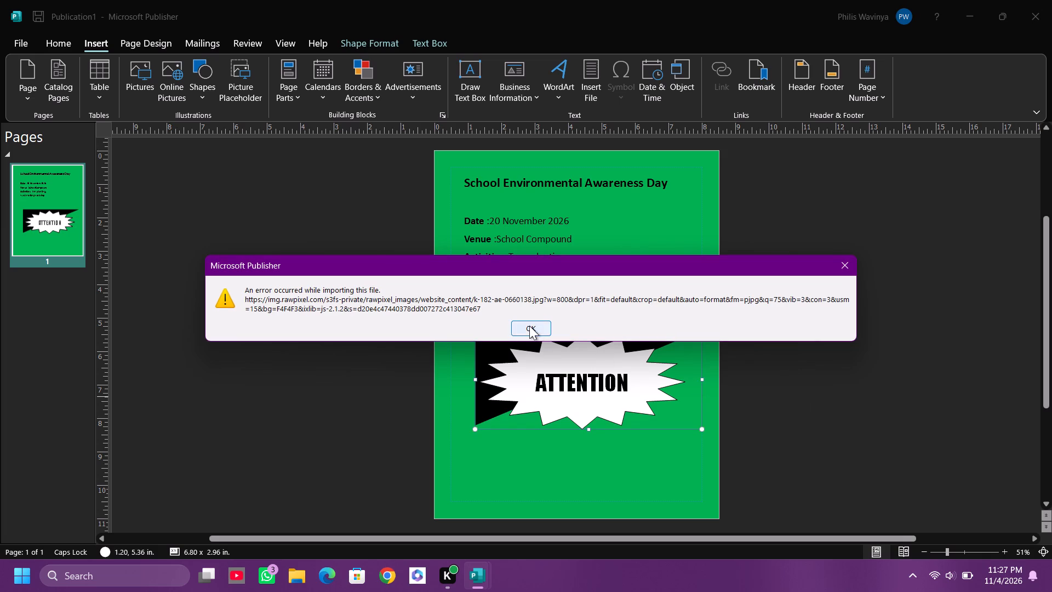
left_click(529, 326)
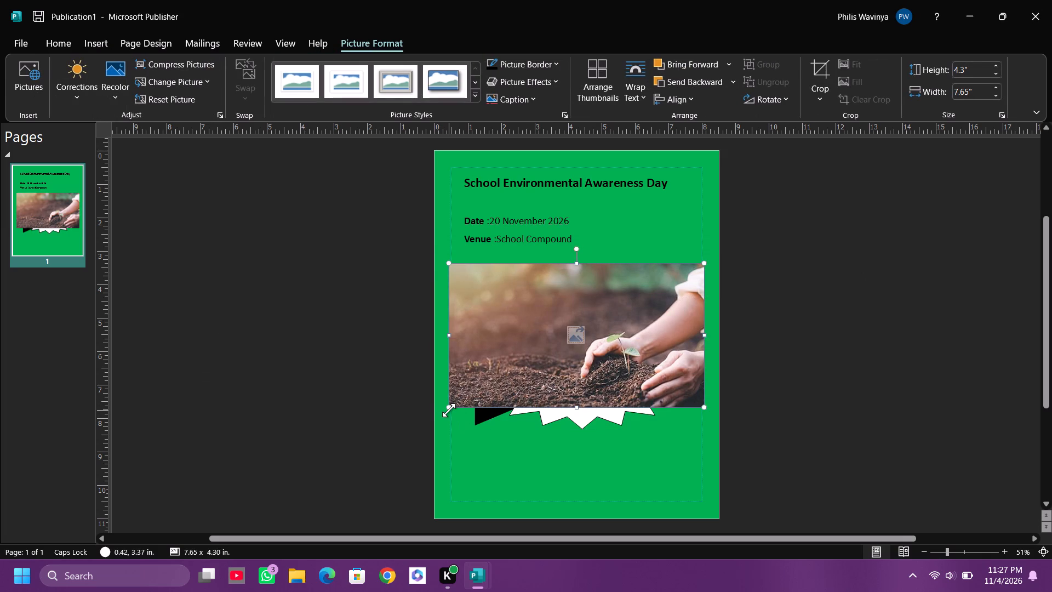
Shrink the seedling-planting picture to about 4.12 x 2.32 in, between the activities text and the word ATTENTION.
left_click_drag(449, 410, 455, 383)
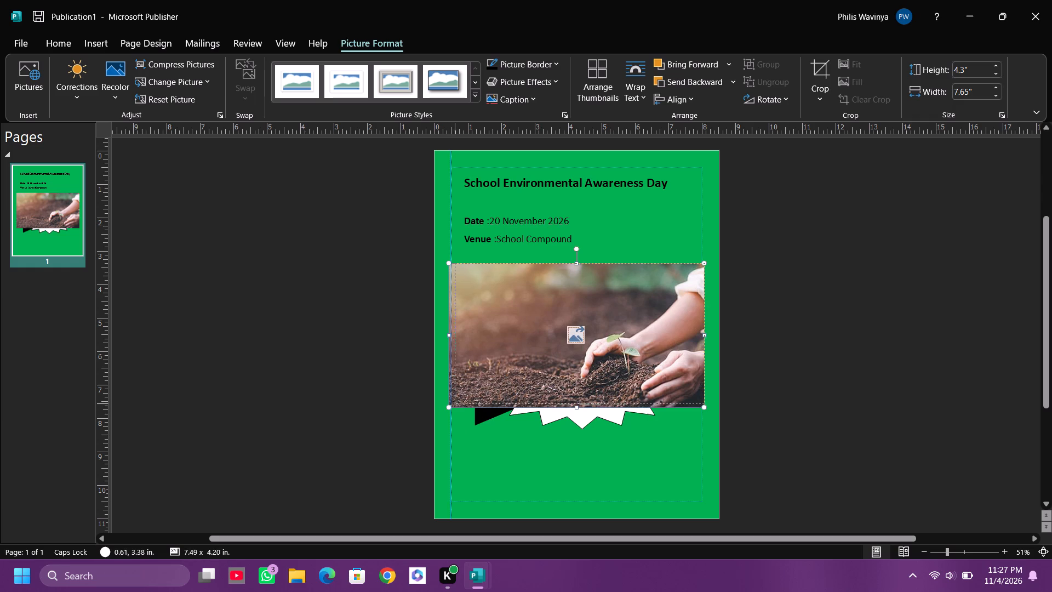
left_click_drag(455, 383, 528, 360)
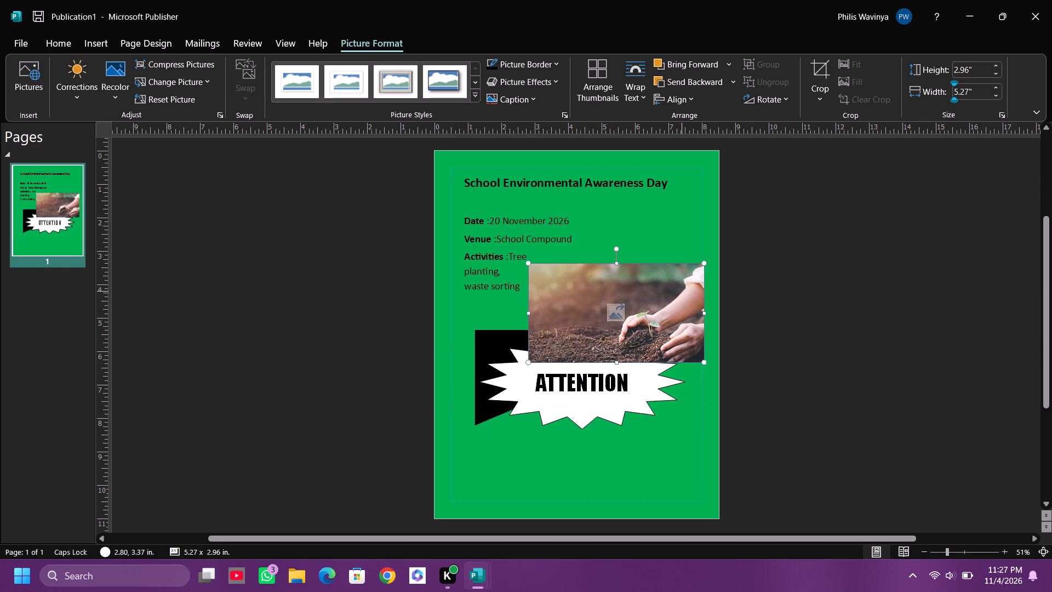
left_click_drag(706, 265, 691, 297)
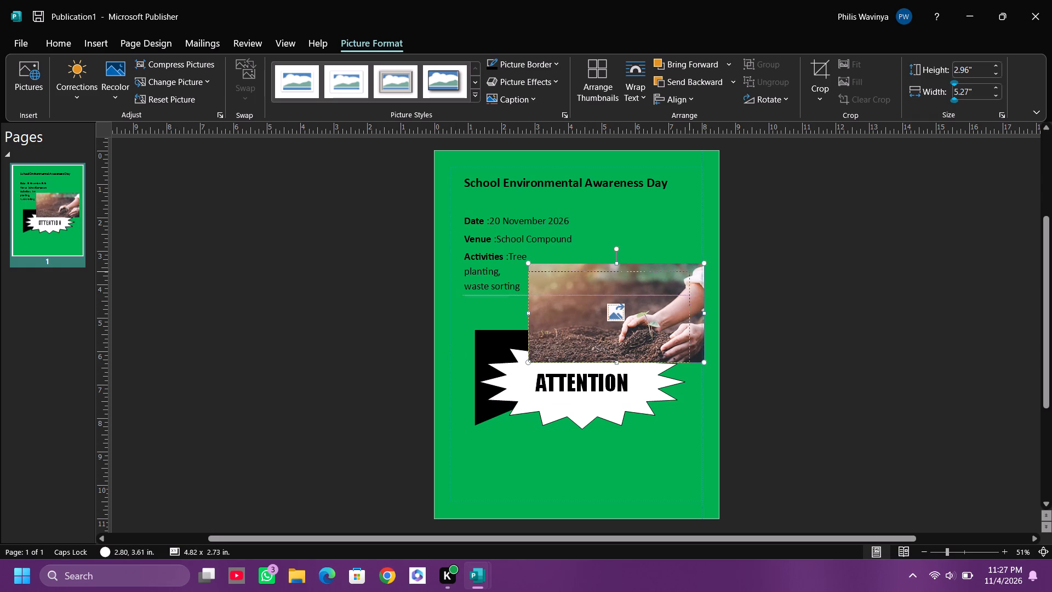
left_click_drag(691, 297, 668, 315)
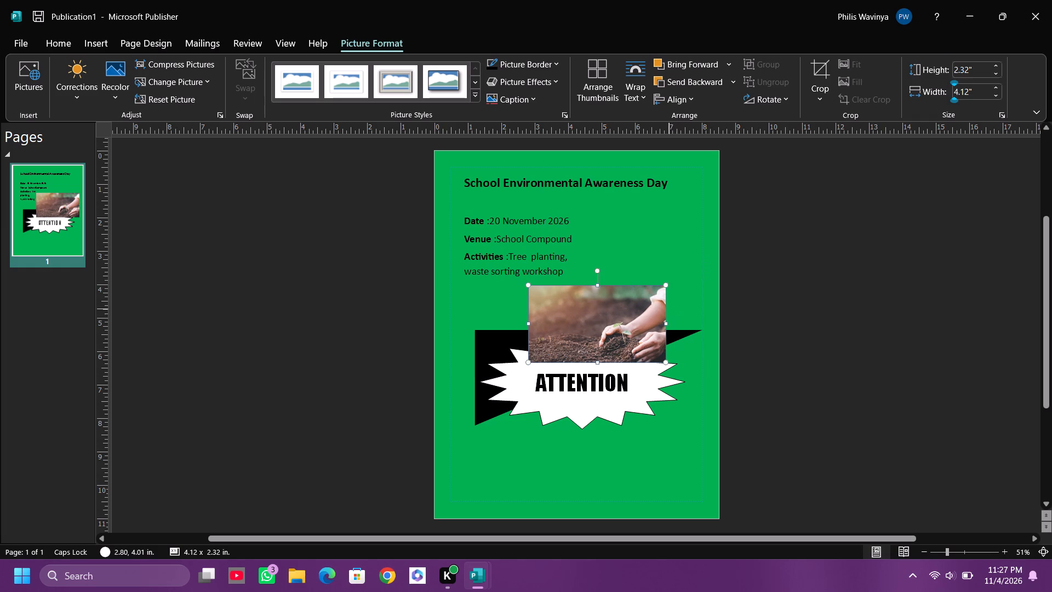
Shrink the seedling-planting picture to about 2.74 x 1.54 in and place it beside the date, venue and activities text, below the heading.
left_click_drag(664, 287, 652, 303)
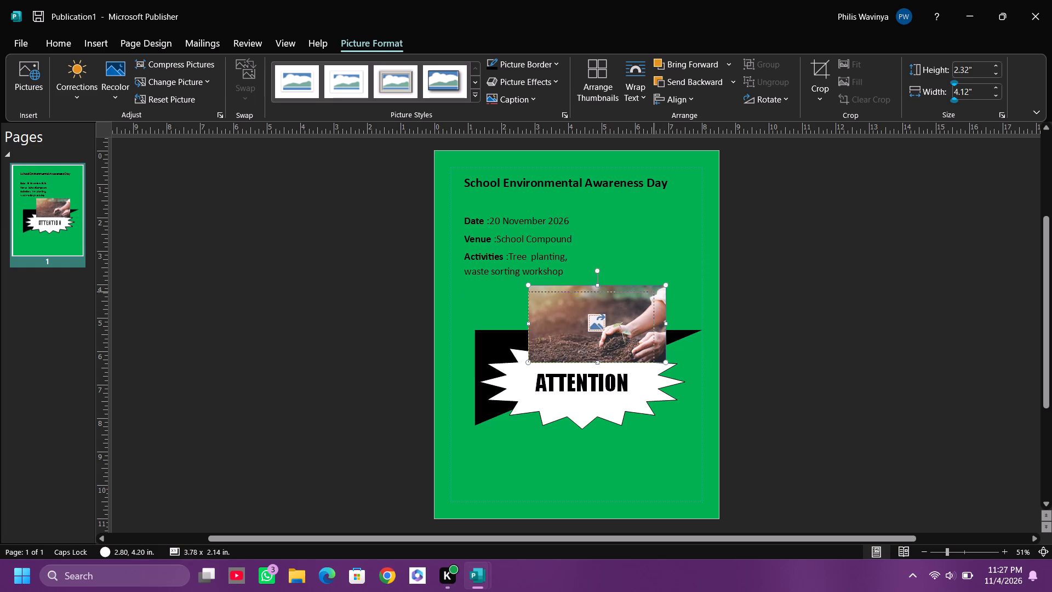
left_click_drag(652, 303, 634, 319)
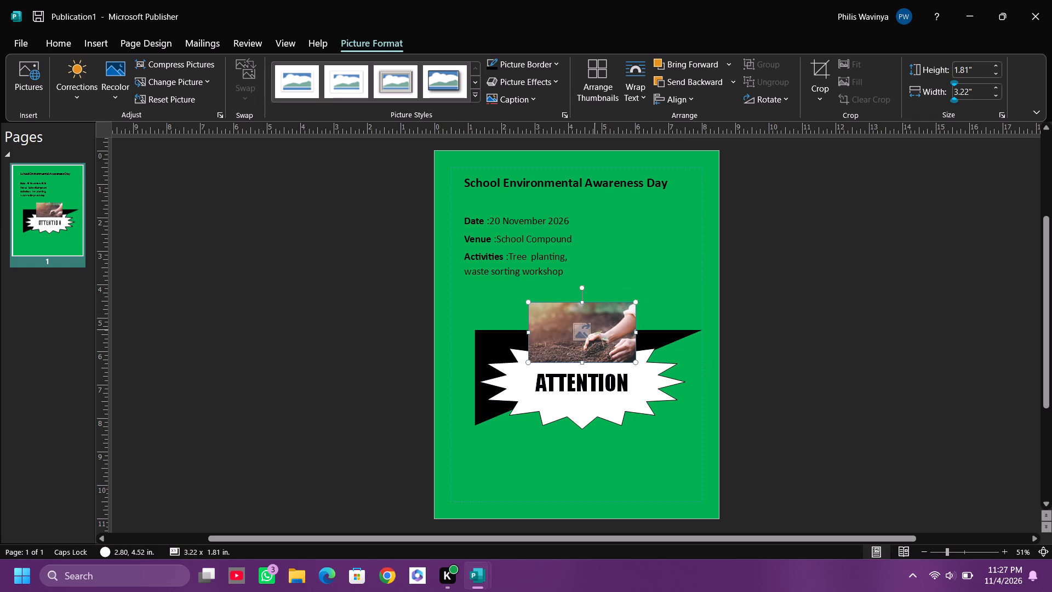
left_click_drag(593, 329, 622, 277)
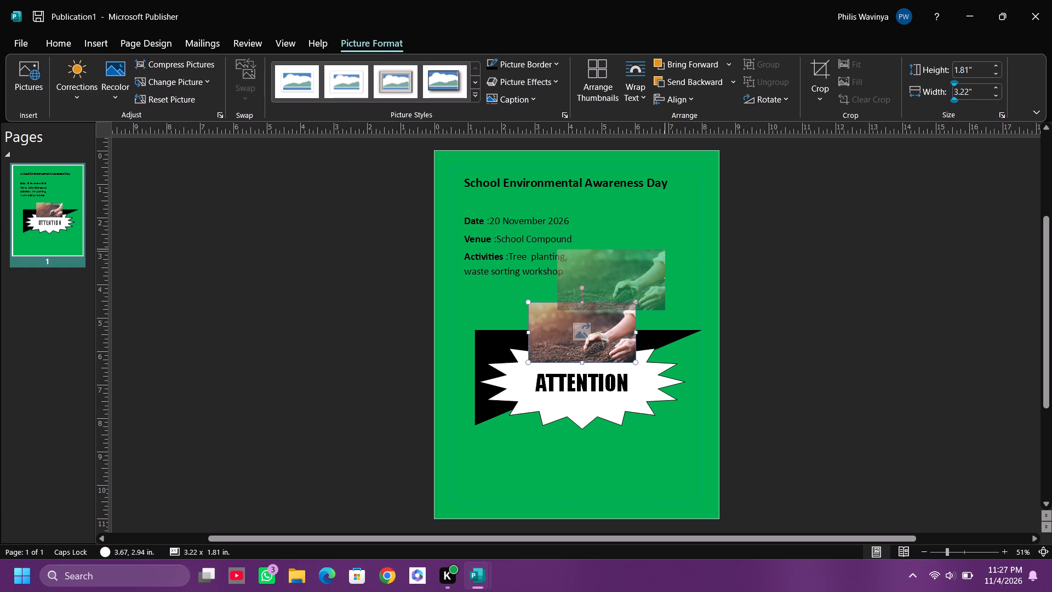
left_click_drag(622, 277, 641, 267)
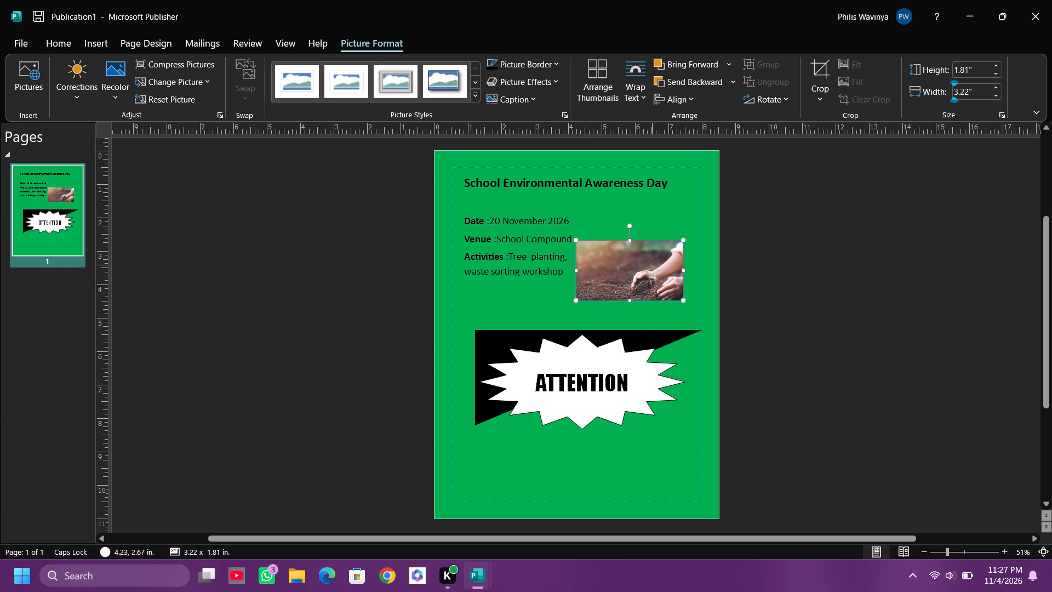
left_click_drag(653, 263, 671, 232)
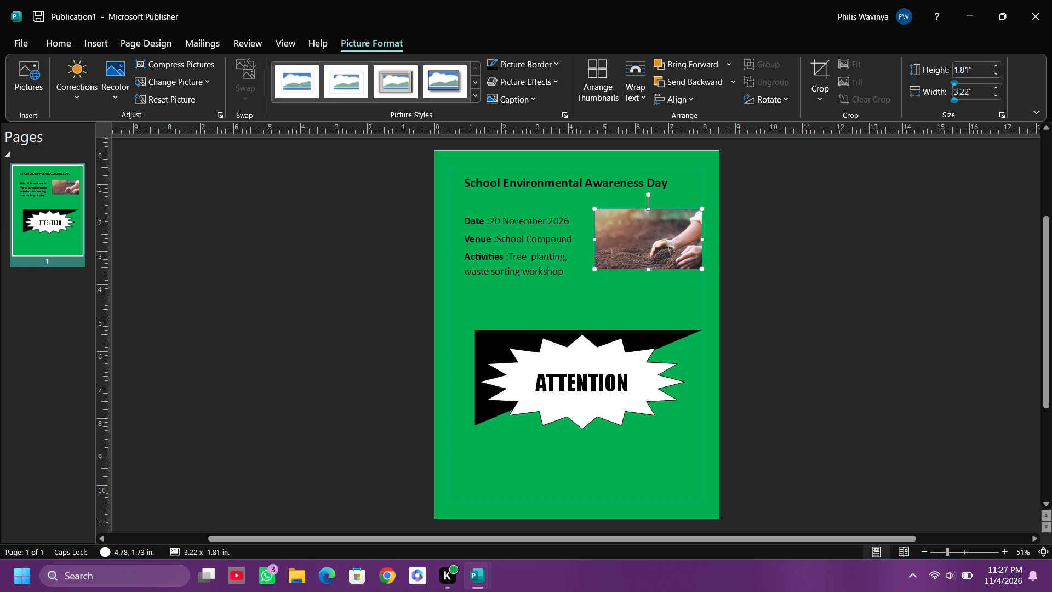
left_click_drag(594, 270, 609, 254)
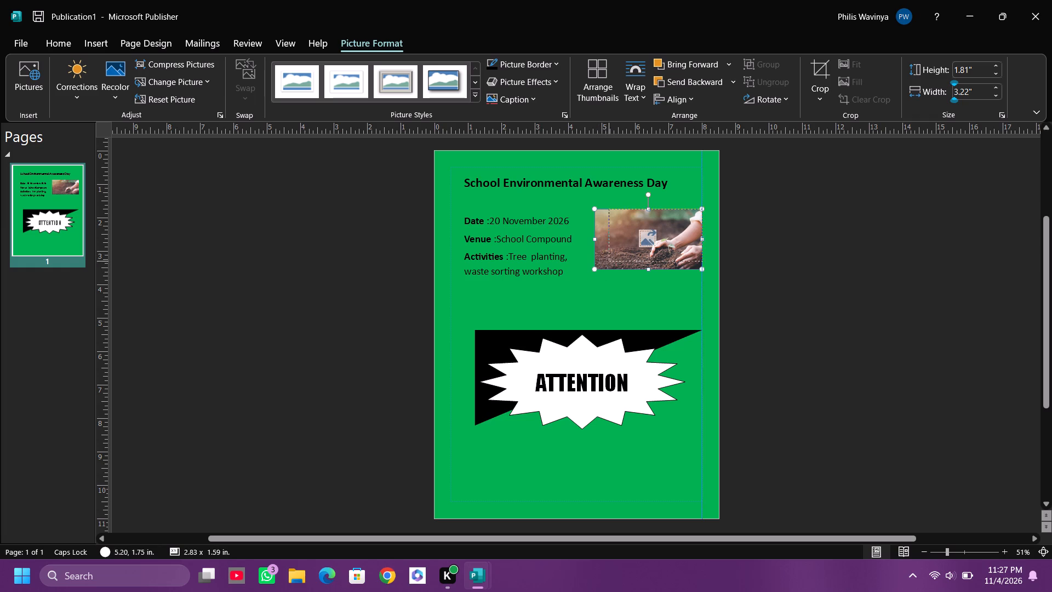
left_click_drag(609, 254, 610, 255)
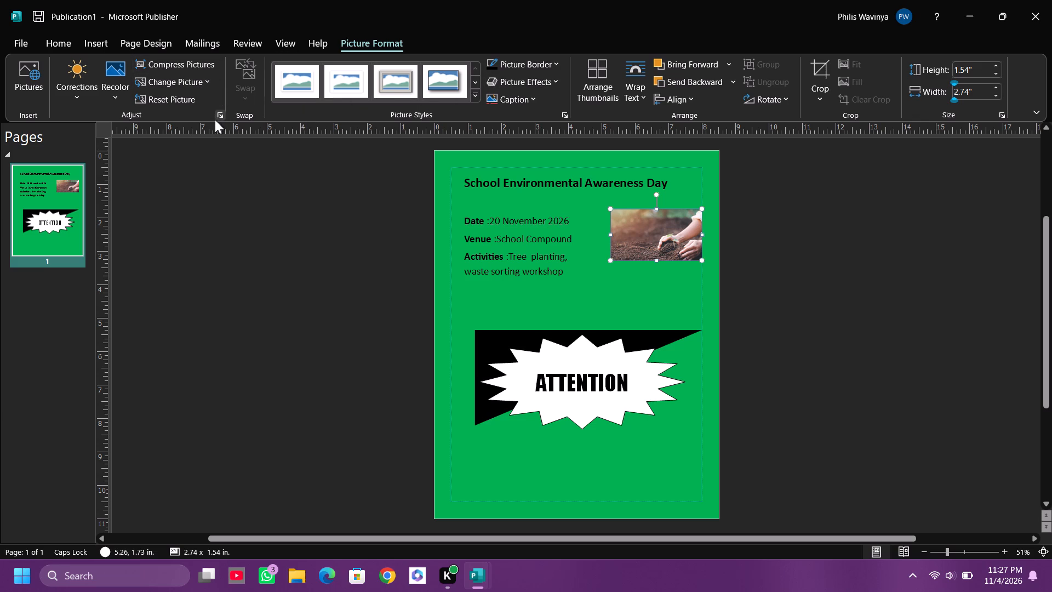
Apply the simple white frame picture style to the seedling-planting picture, after trying Beveled Matte, White.
left_click(349, 85)
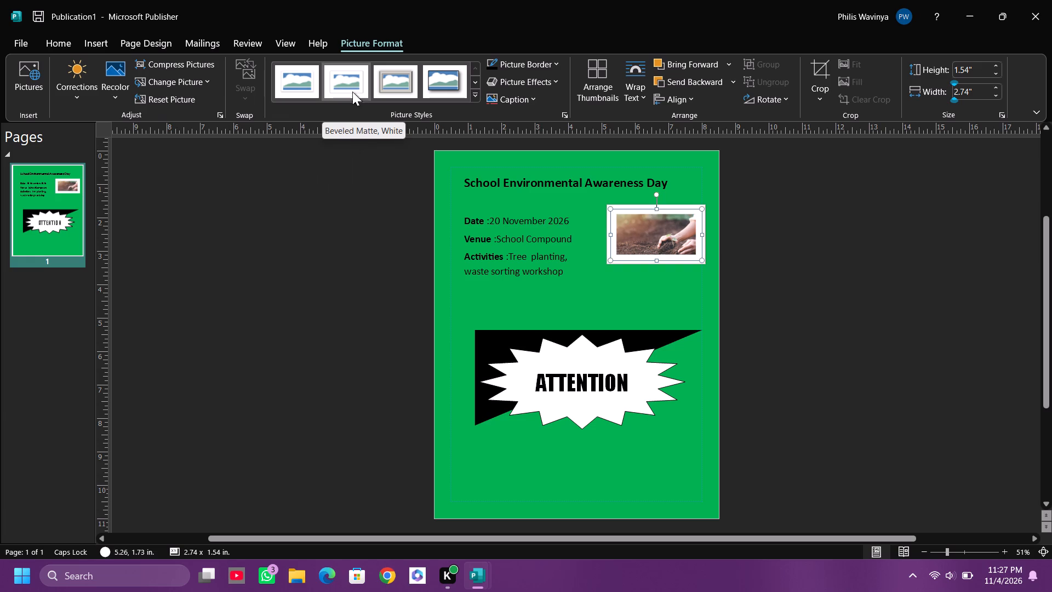
left_click(300, 81)
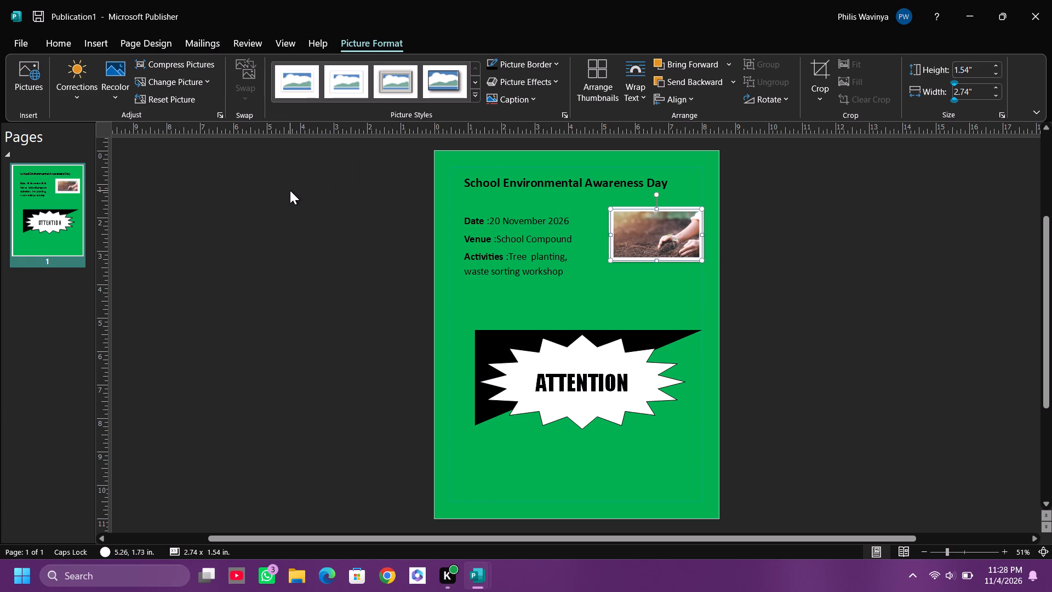
left_click(290, 190)
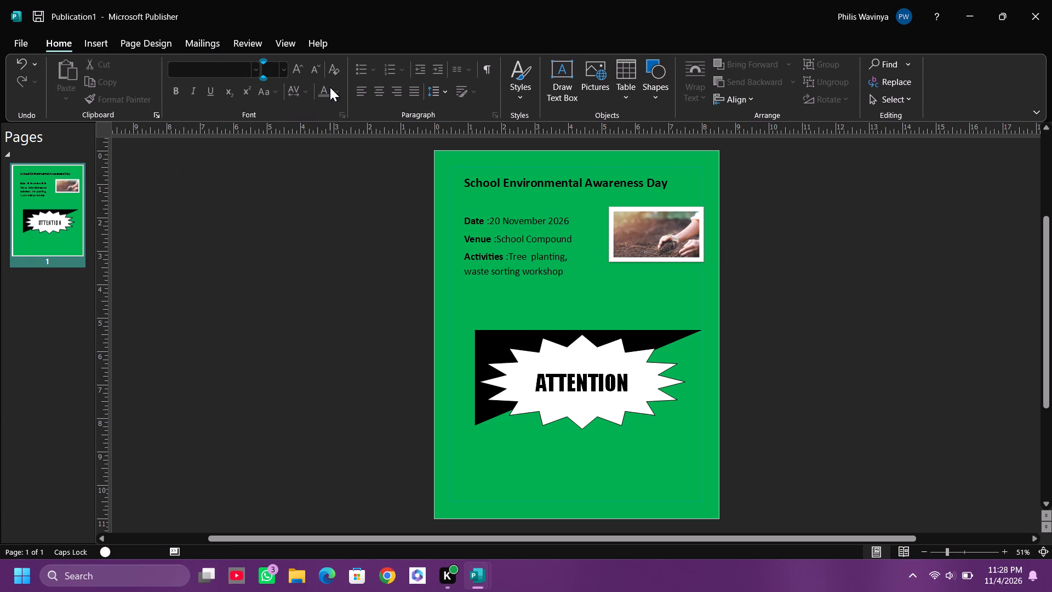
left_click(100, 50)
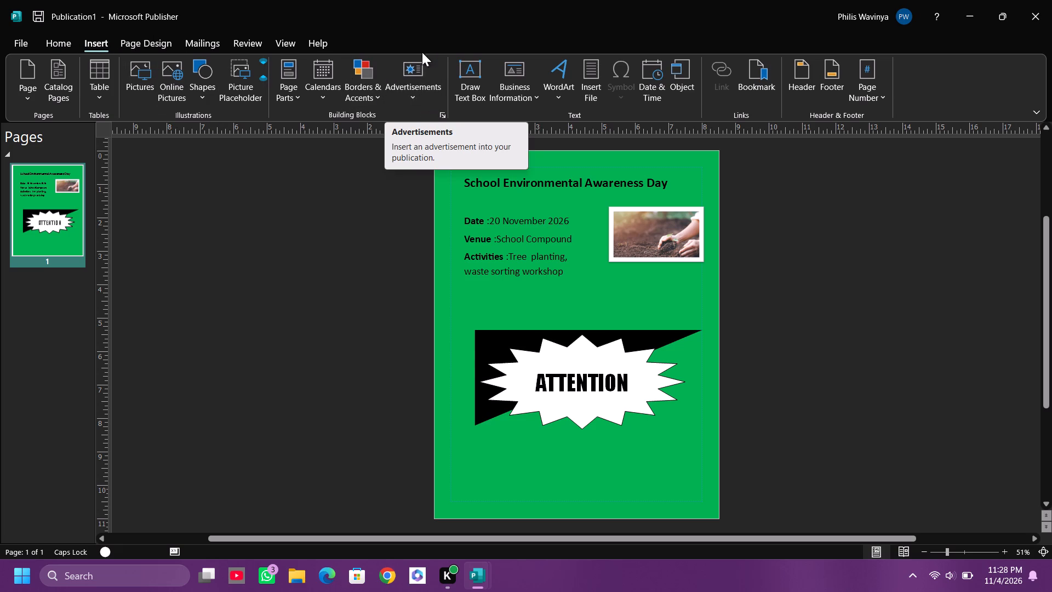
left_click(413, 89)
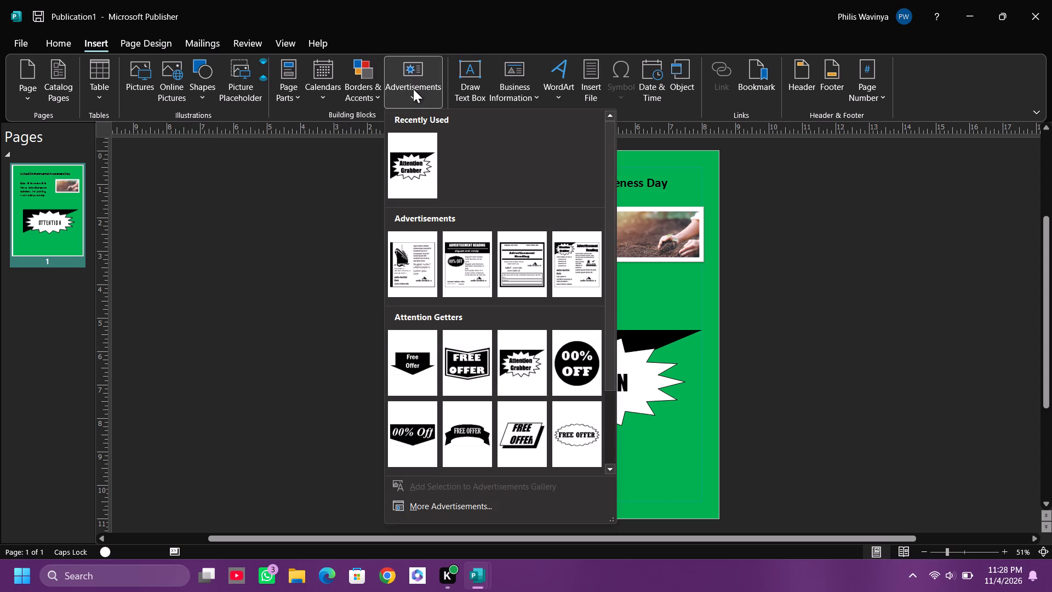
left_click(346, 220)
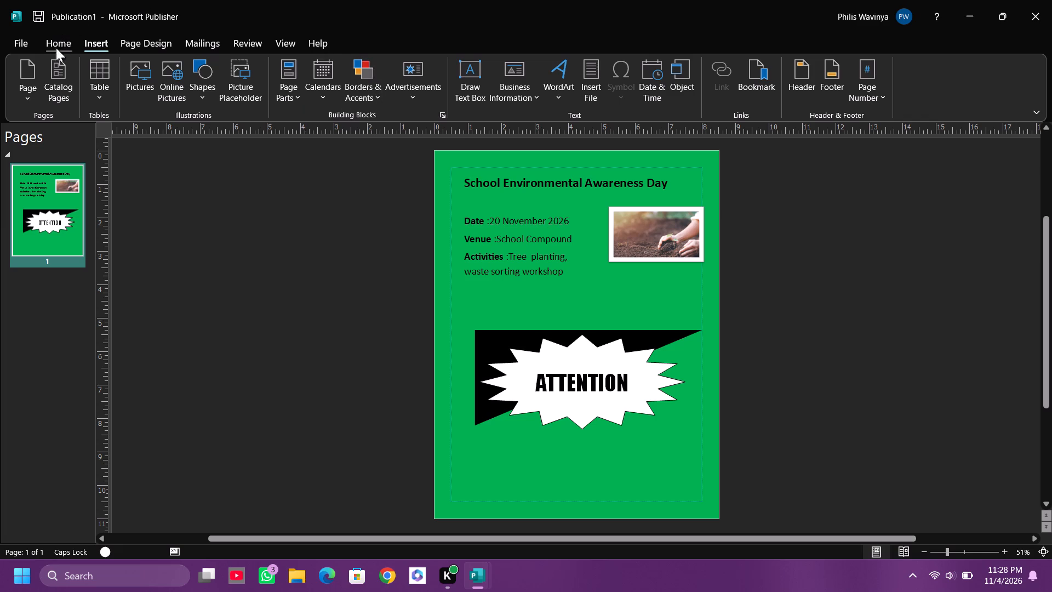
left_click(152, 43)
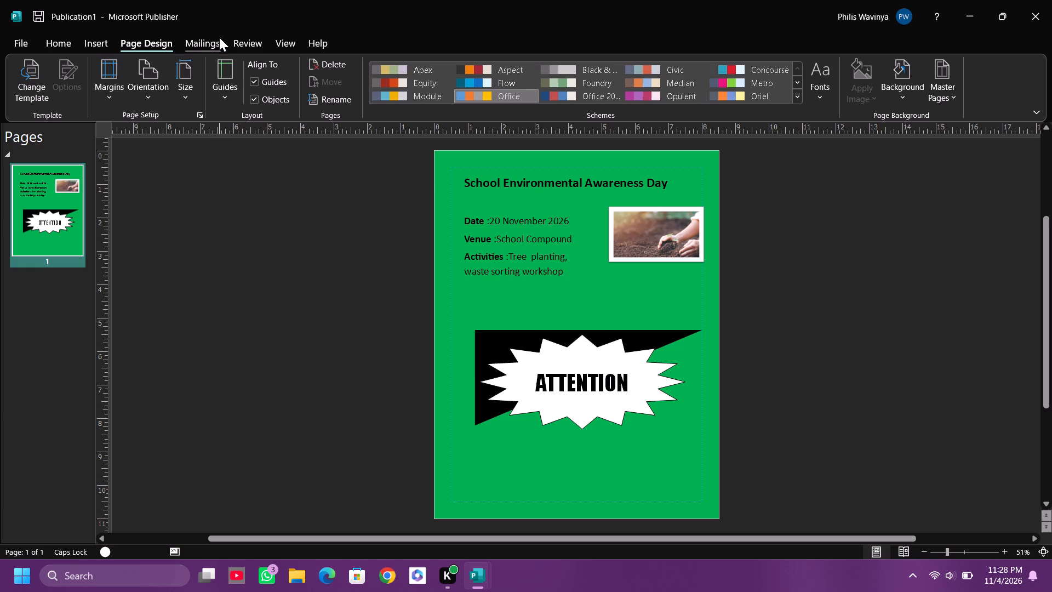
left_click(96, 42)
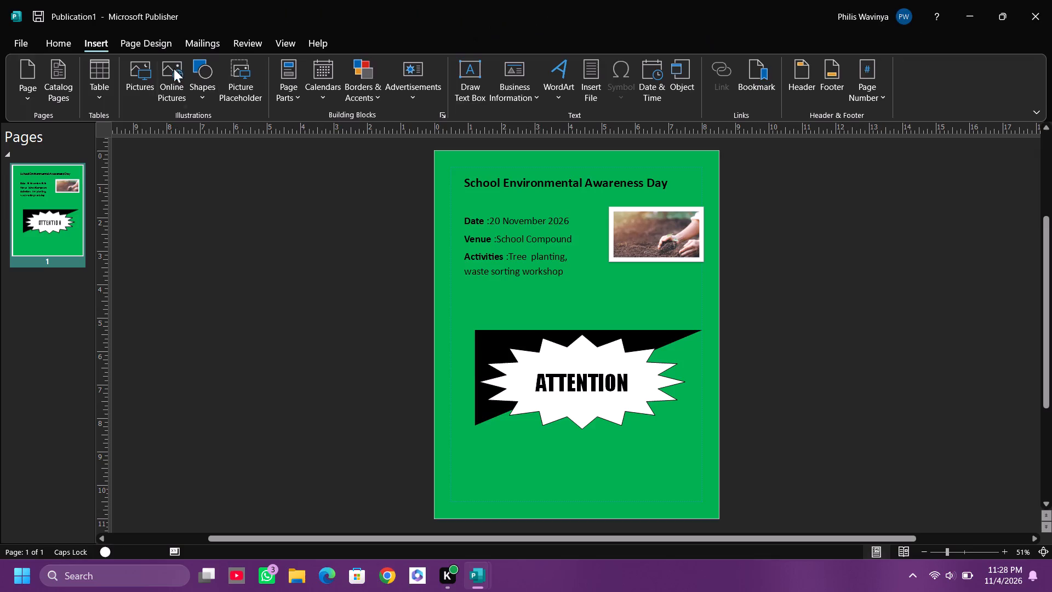
Save the publication in this PC's Documents folder as Publication1, in the Publisher Files format.
left_click(23, 41)
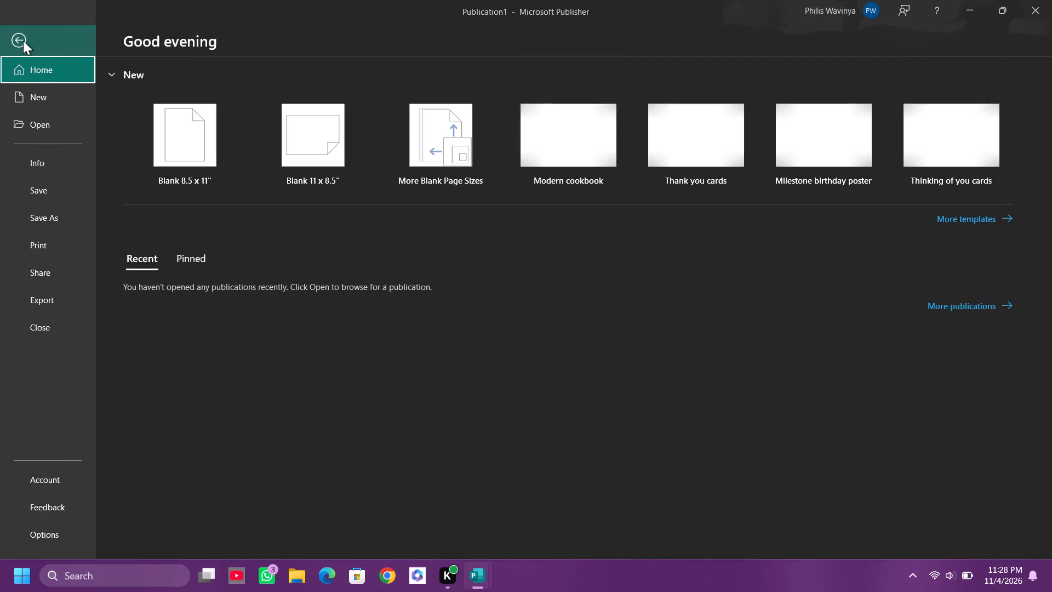
left_click(51, 216)
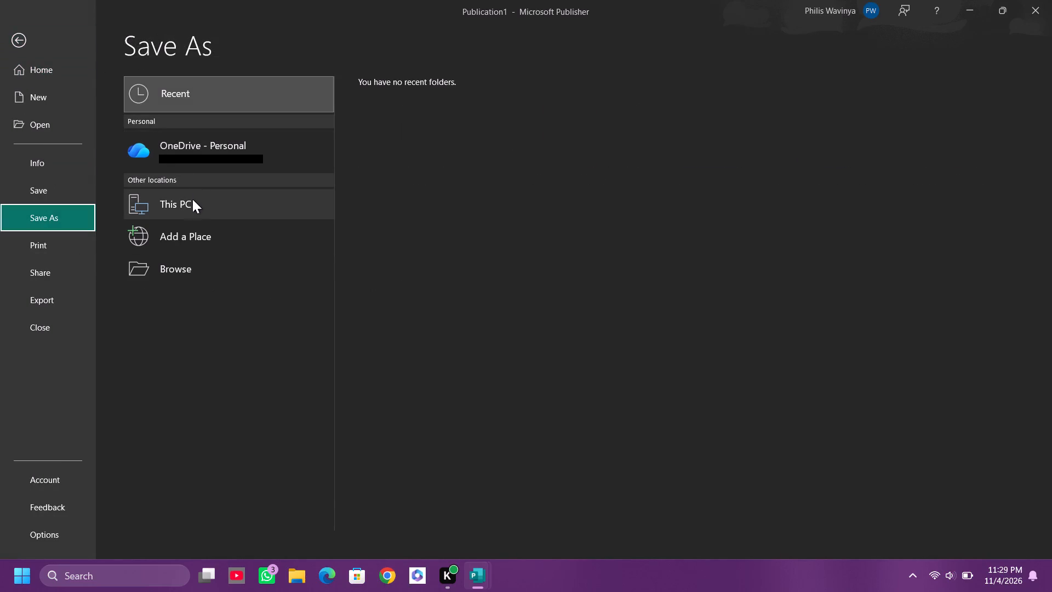
left_click(185, 219)
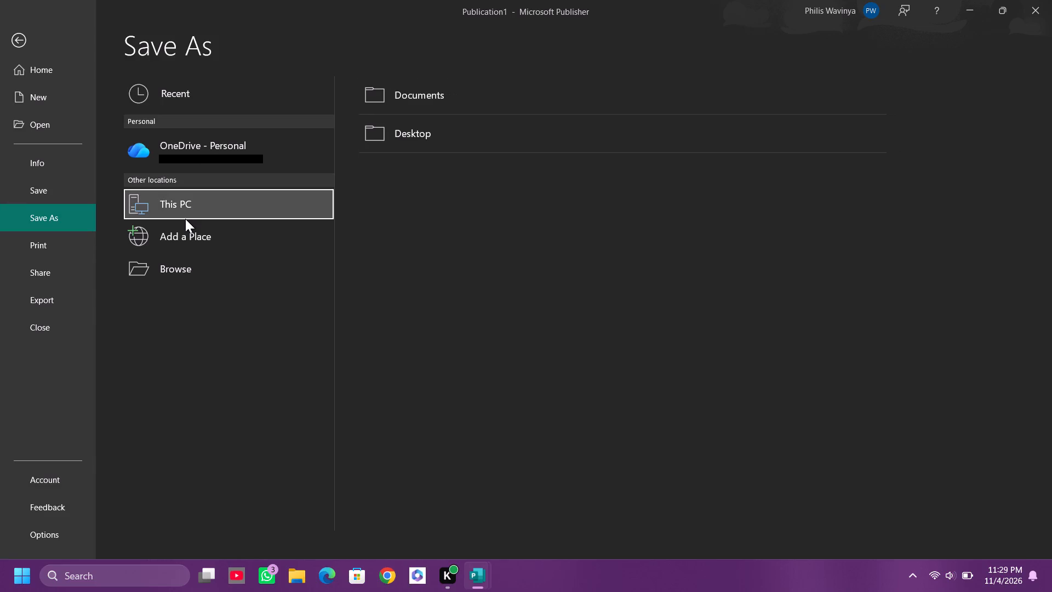
left_click(435, 95)
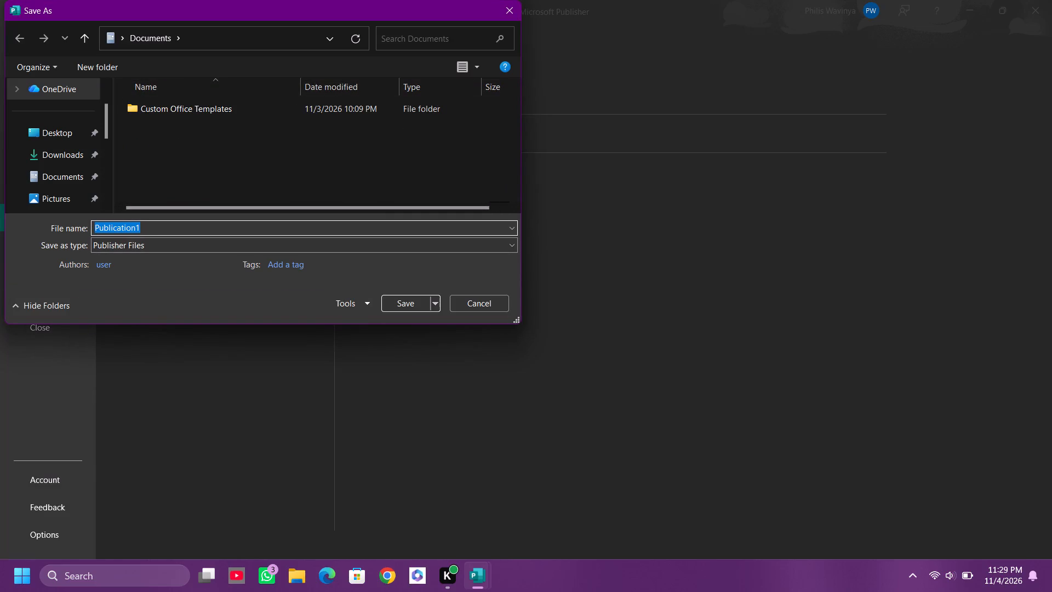
key("Return")
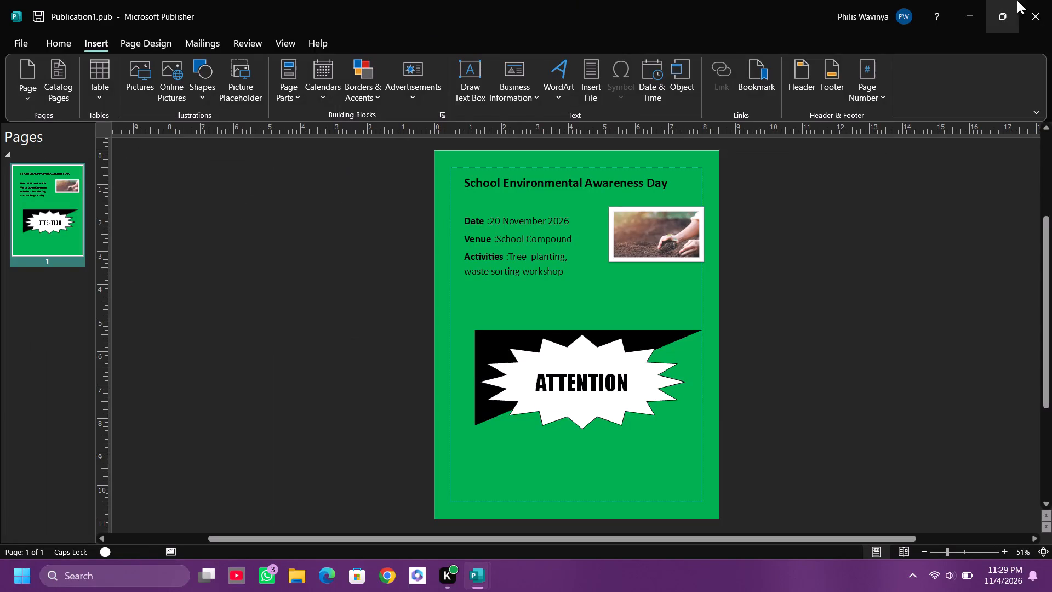
Close the saved publication.
left_click(1029, 12)
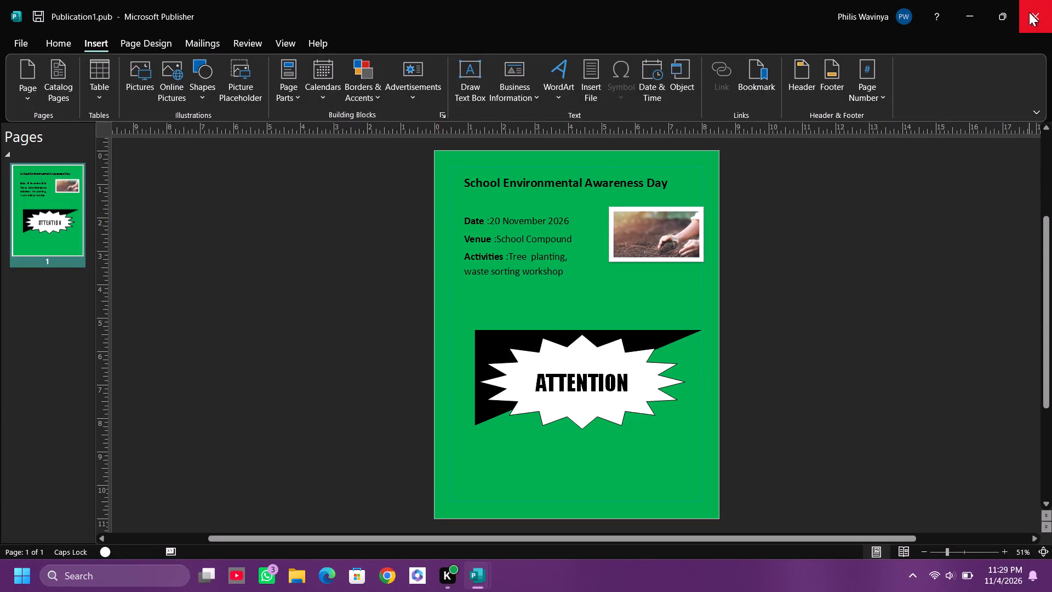
left_click(1039, 12)
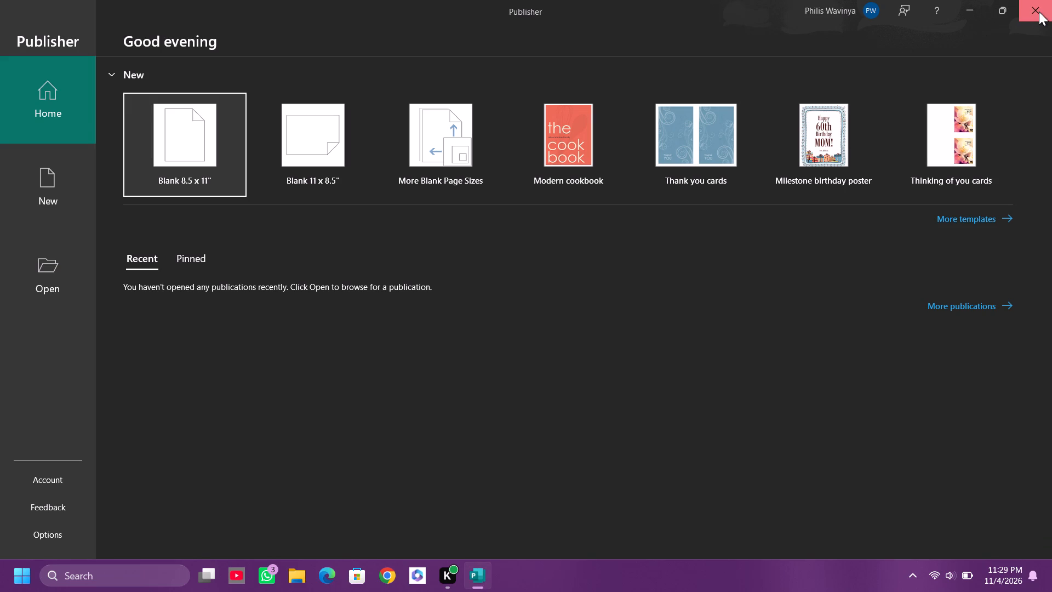